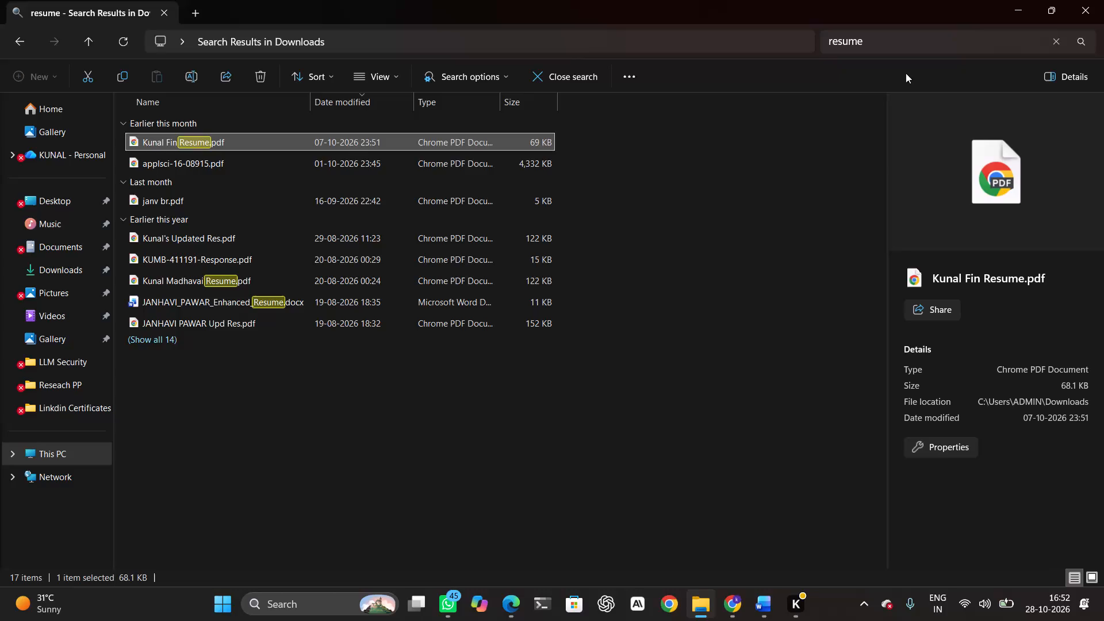
Search the Downloads folder for IAM_Least and expand last month's group to show all its matching items.
{"action": "left_click", "coordinate": [891, 47]}
{"action": "key", "text": "ctrl+a"}
{"action": "key", "text": "ctrl+v"}
{"action": "key", "text": "ctrl+v"}
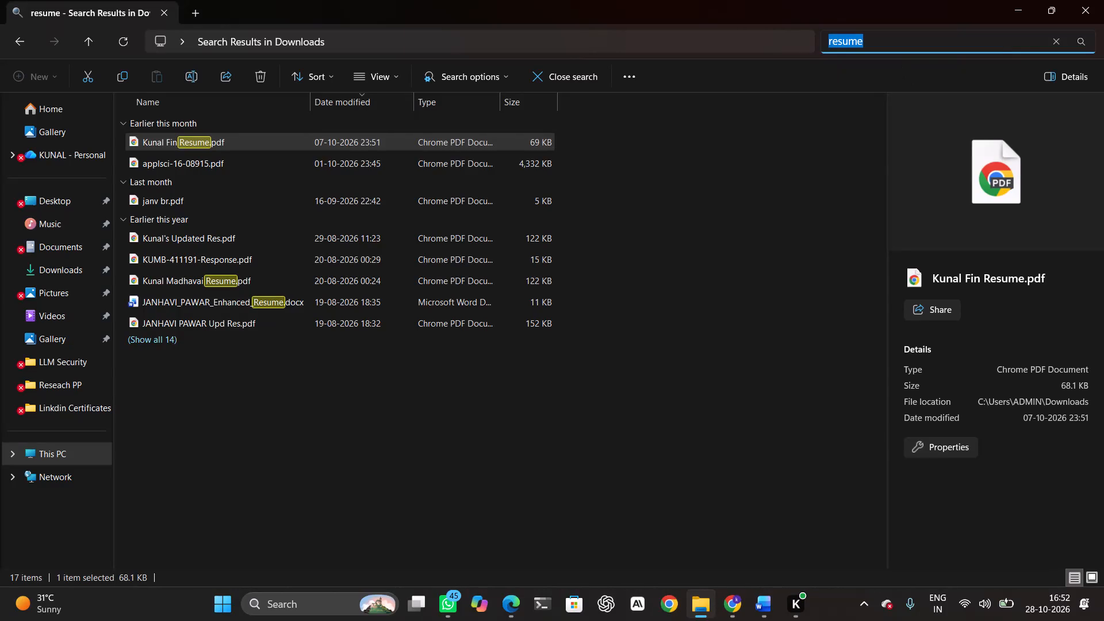
{"action": "key", "text": "ctrl+v"}
{"action": "key", "text": "ctrl+v"}
{"action": "type", "text": "IAM"}
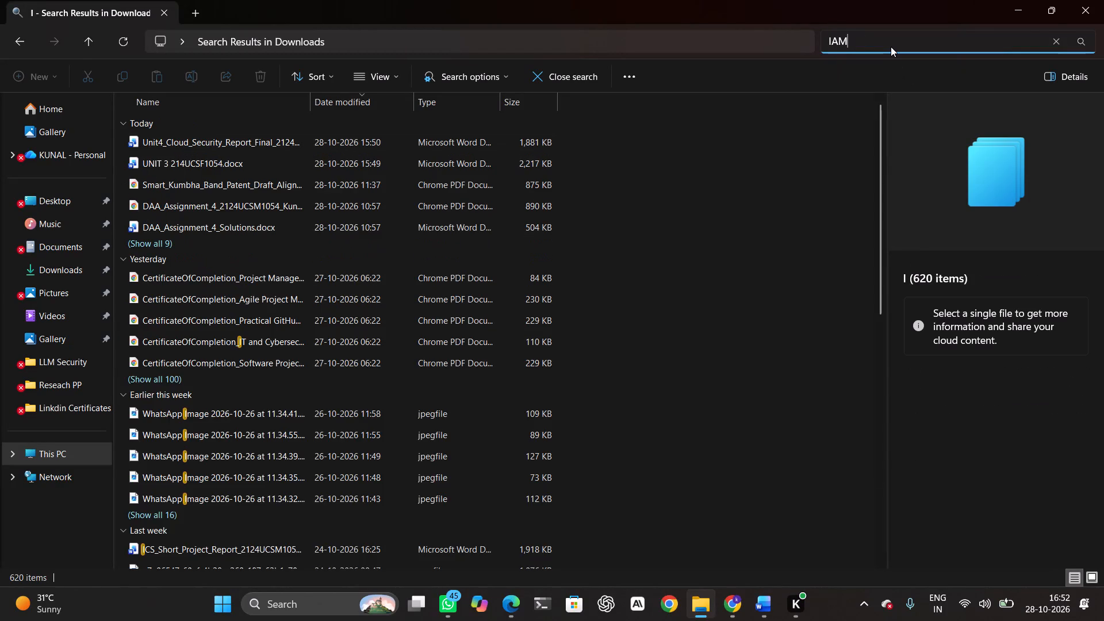
{"action": "key", "text": "shift+underscore"}
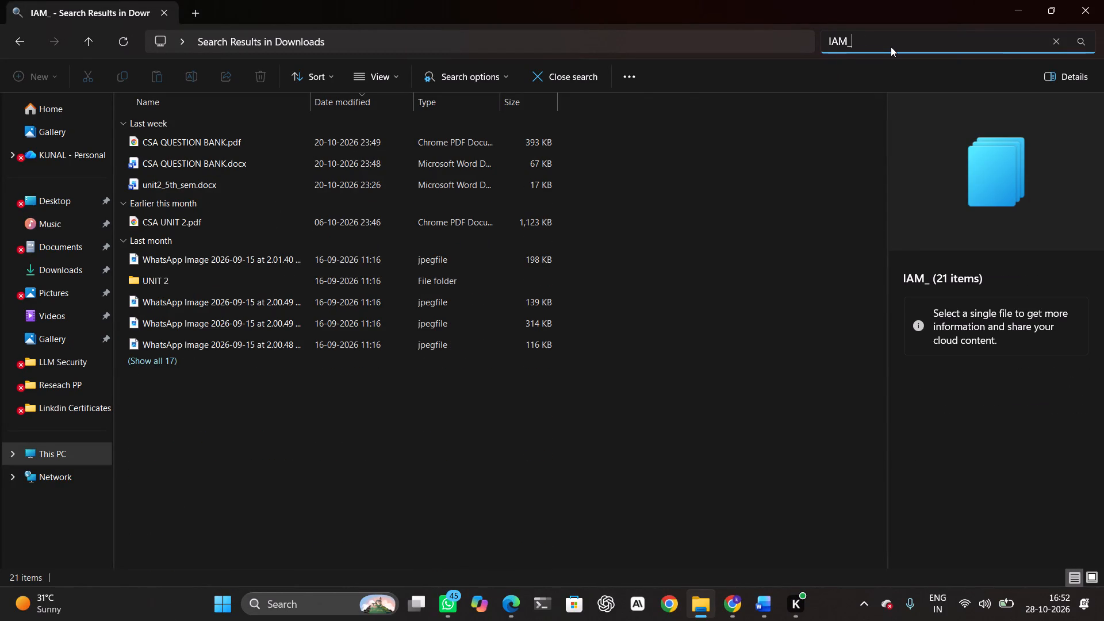
{"action": "type", "text": "Least"}
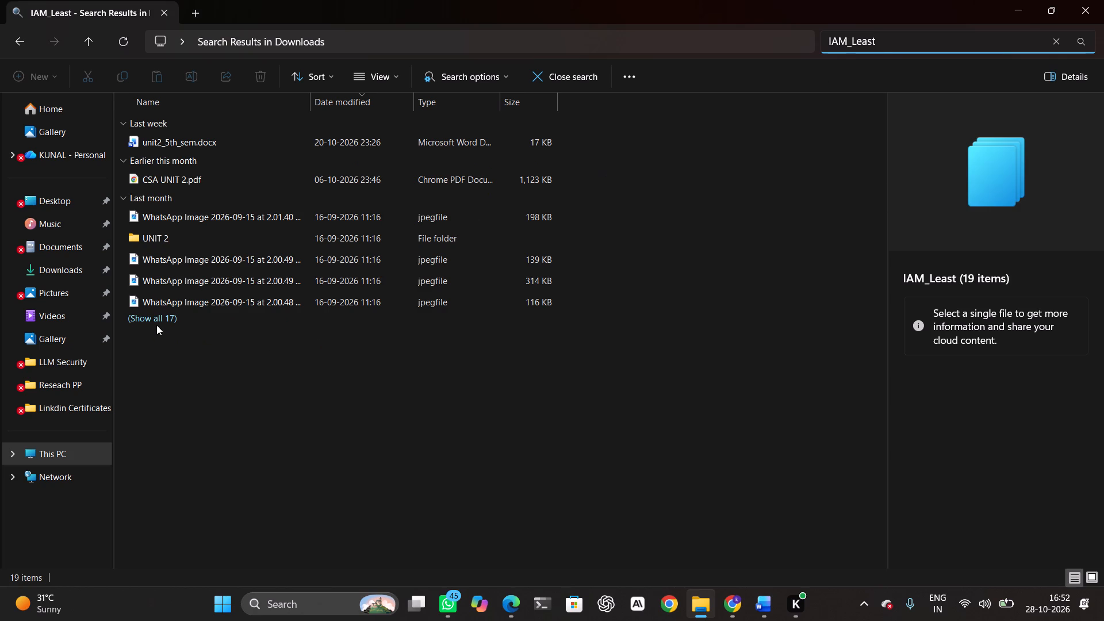
{"action": "left_click", "coordinate": [158, 323]}
{"action": "scroll", "coordinate": [200, 481], "scroll_direction": "down", "scroll_amount": 1}
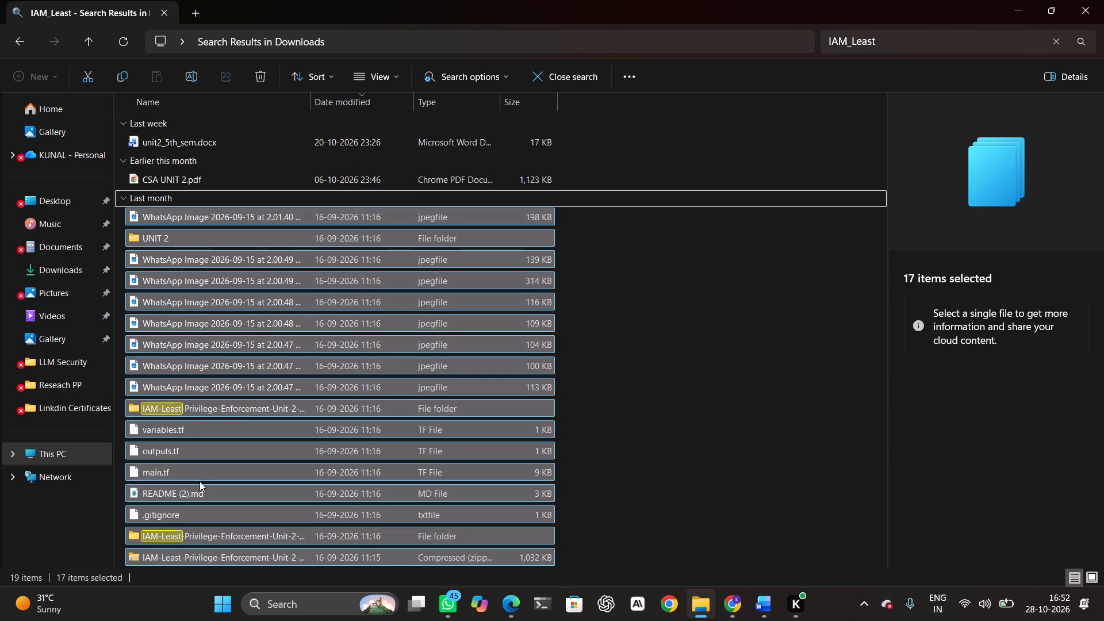
{"action": "scroll", "coordinate": [200, 481], "scroll_direction": "down", "scroll_amount": 1}
{"action": "scroll", "coordinate": [286, 436], "scroll_direction": "up", "scroll_amount": 1}
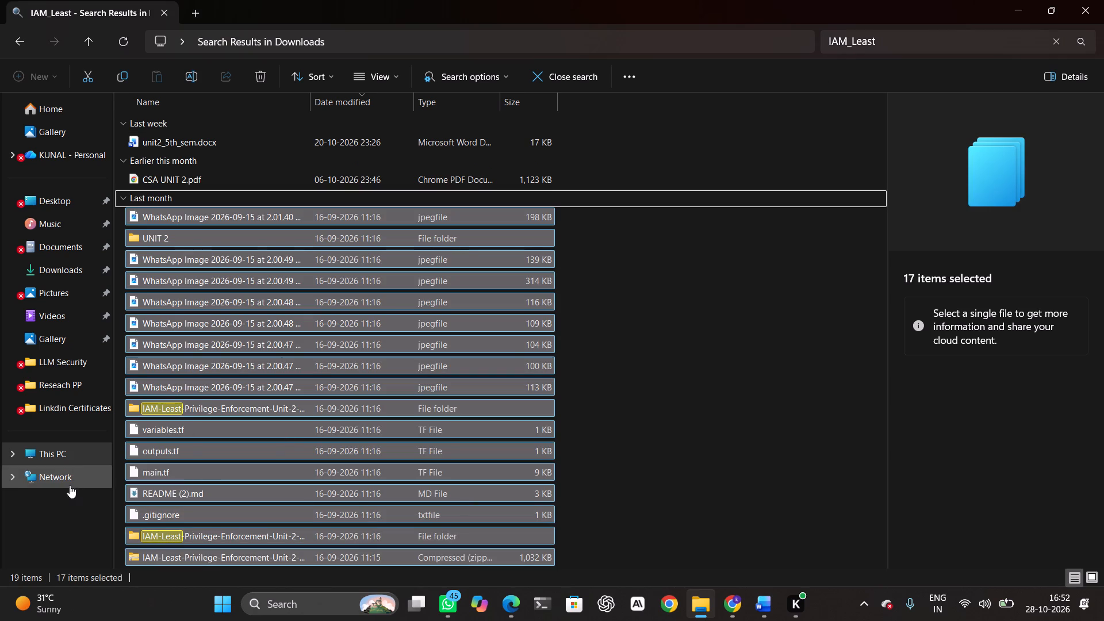
Open unit2_5th_sem.docx from the results, look over its Unit 2 instructions with editing enabled, and close it.
{"action": "left_click", "coordinate": [63, 504]}
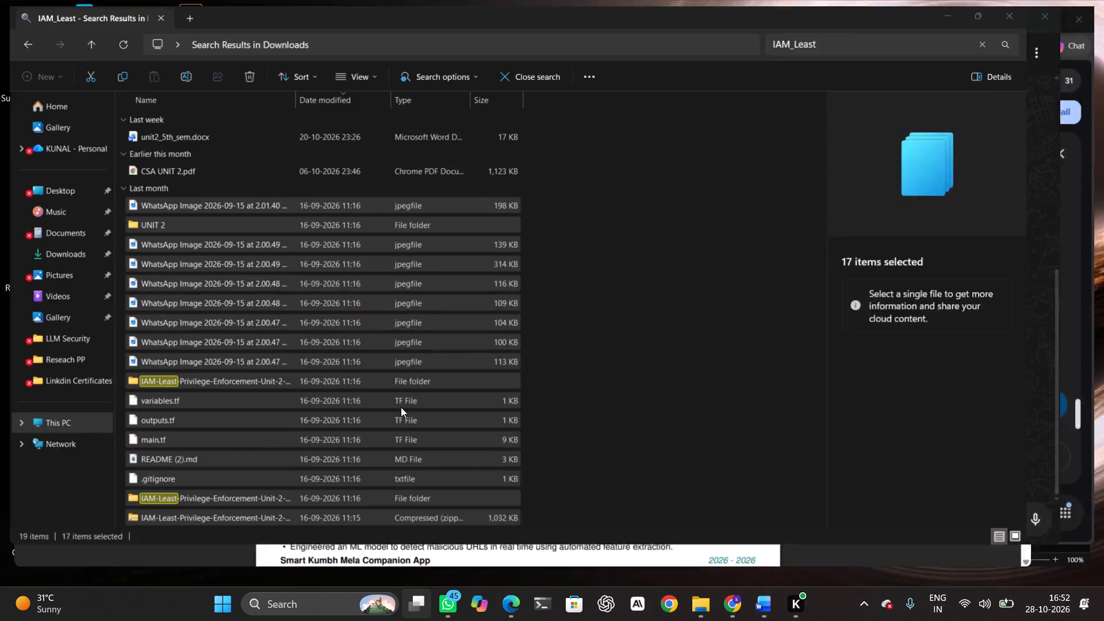
{"action": "double_click", "coordinate": [293, 143]}
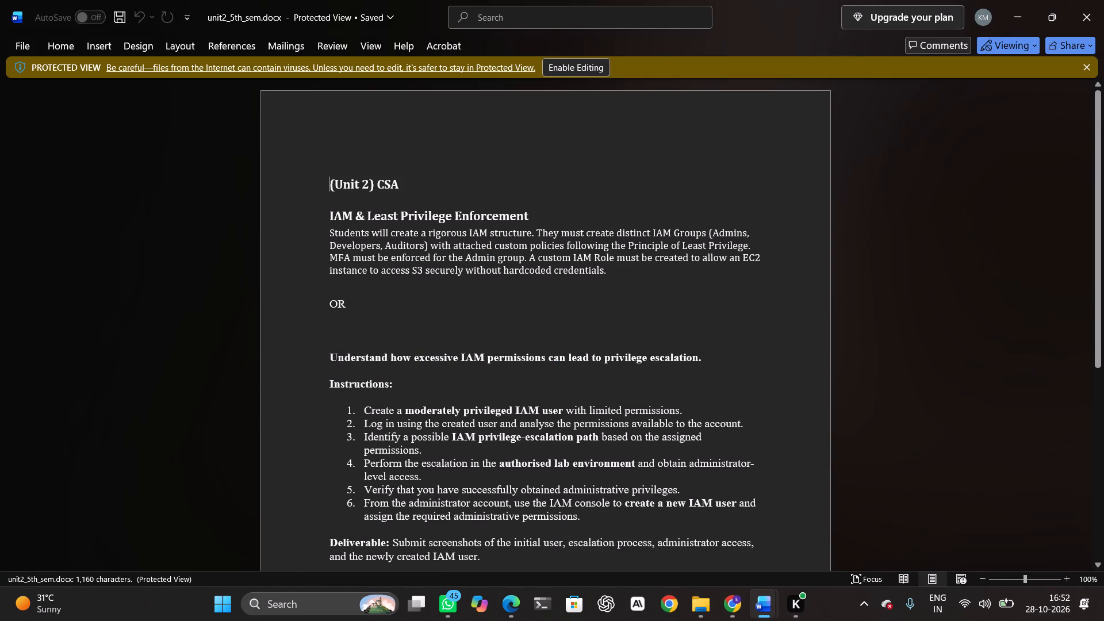
{"action": "scroll", "coordinate": [378, 339], "scroll_direction": "down", "scroll_amount": 8}
{"action": "scroll", "coordinate": [378, 339], "scroll_direction": "up", "scroll_amount": 4}
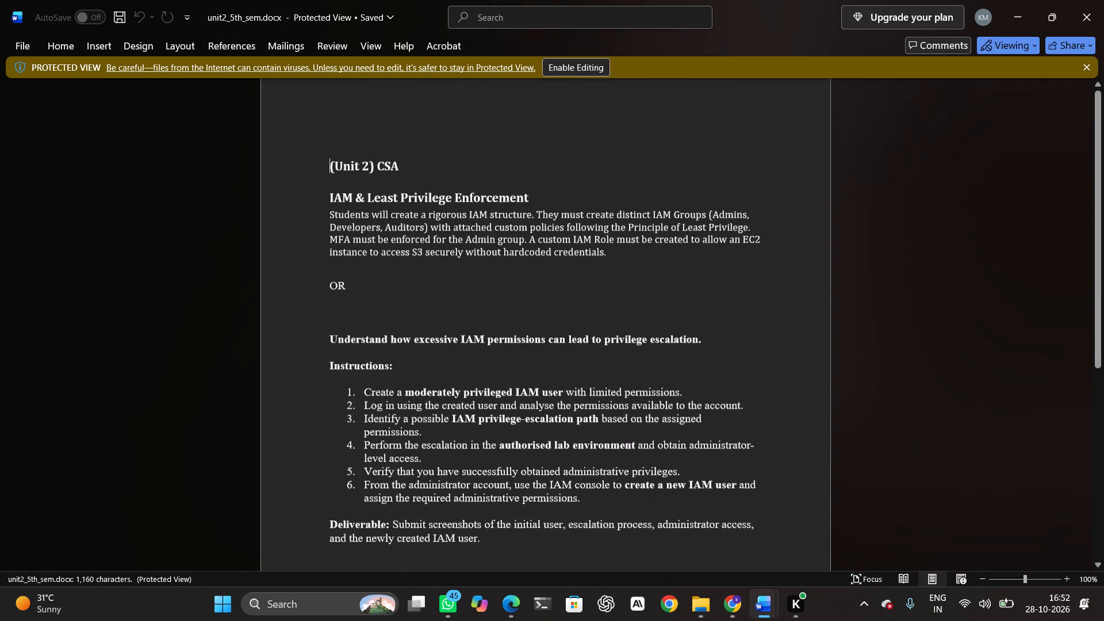
{"action": "scroll", "coordinate": [378, 339], "scroll_direction": "up", "scroll_amount": 3}
{"action": "left_click", "coordinate": [585, 70]}
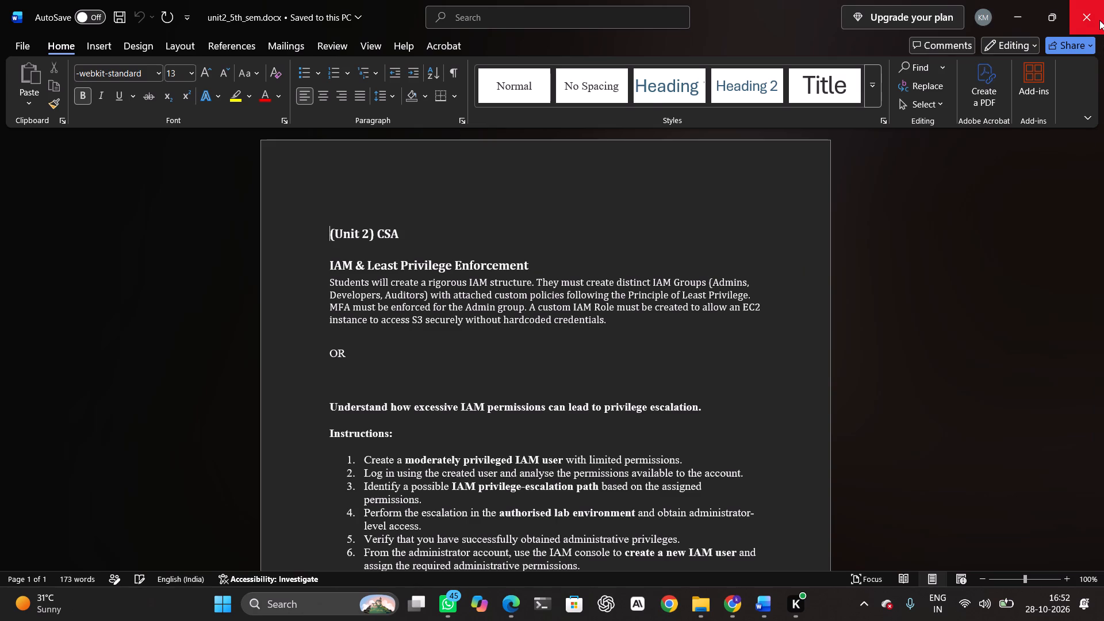
{"action": "left_click", "coordinate": [1099, 20]}
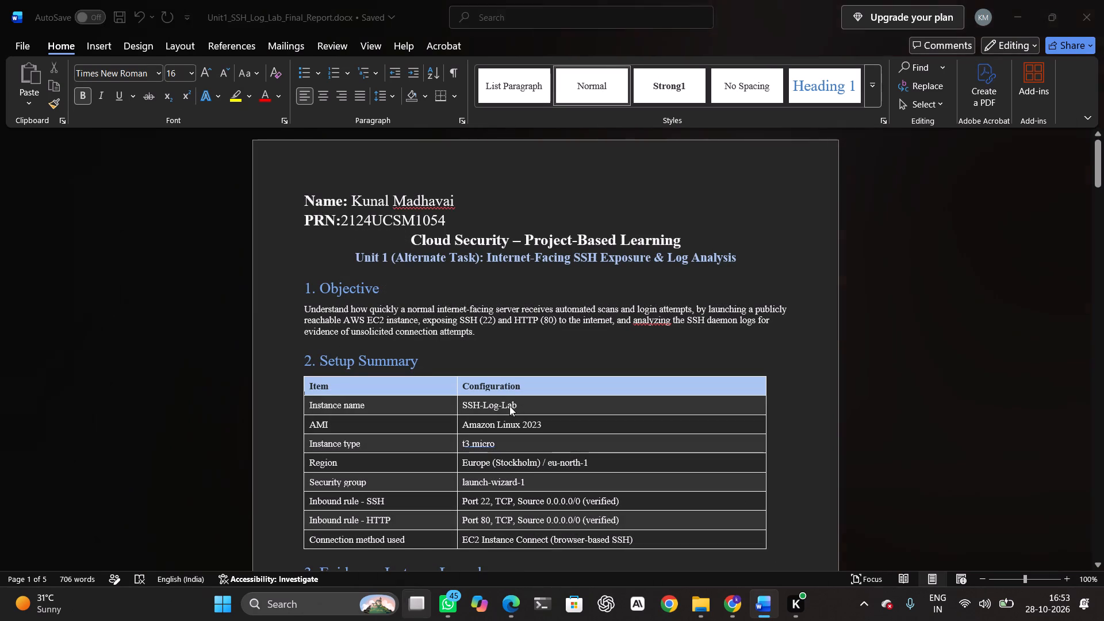
Return to the Downloads search results and replace the search with Unit2.
{"action": "left_click", "coordinate": [613, 150]}
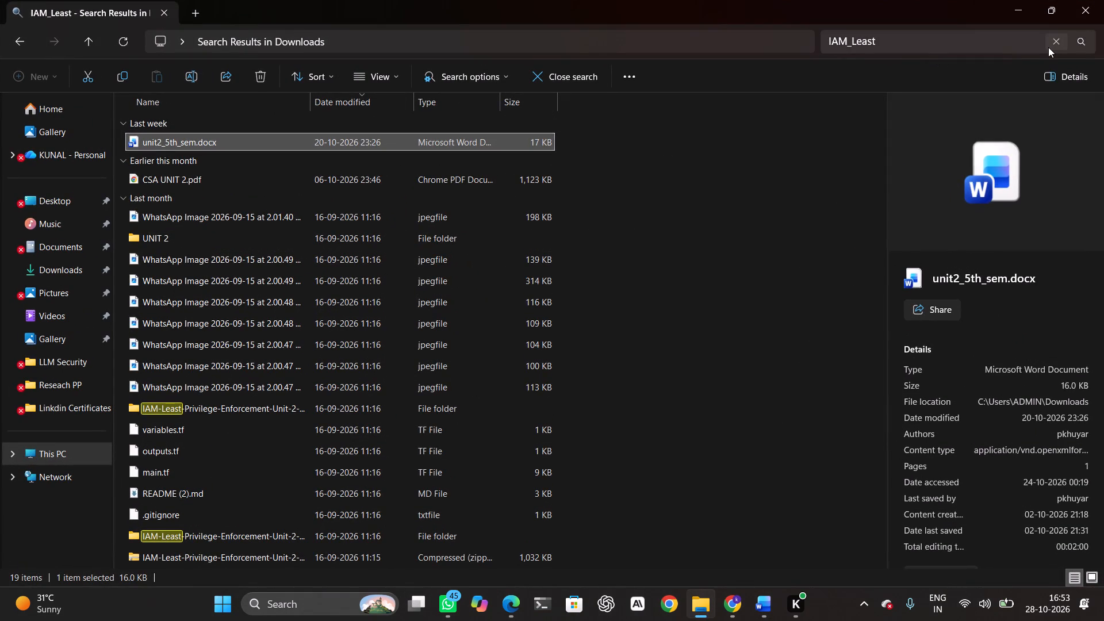
{"action": "left_click", "coordinate": [1048, 47]}
{"action": "left_click", "coordinate": [1000, 45]}
{"action": "type", "text": "Unit2"}
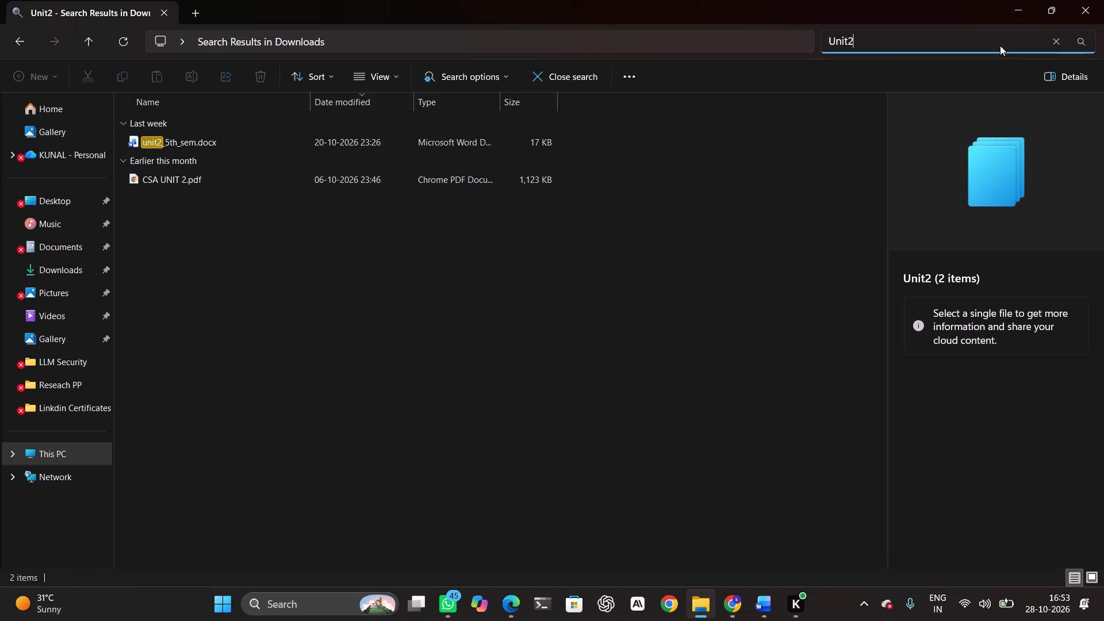
Reopen unit2_5th_sem.docx, check the IAM assignment tasks and deliverable, and close the document.
{"action": "double_click", "coordinate": [505, 141]}
{"action": "scroll", "coordinate": [593, 423], "scroll_direction": "down", "scroll_amount": 9}
{"action": "scroll", "coordinate": [593, 423], "scroll_direction": "up", "scroll_amount": 4}
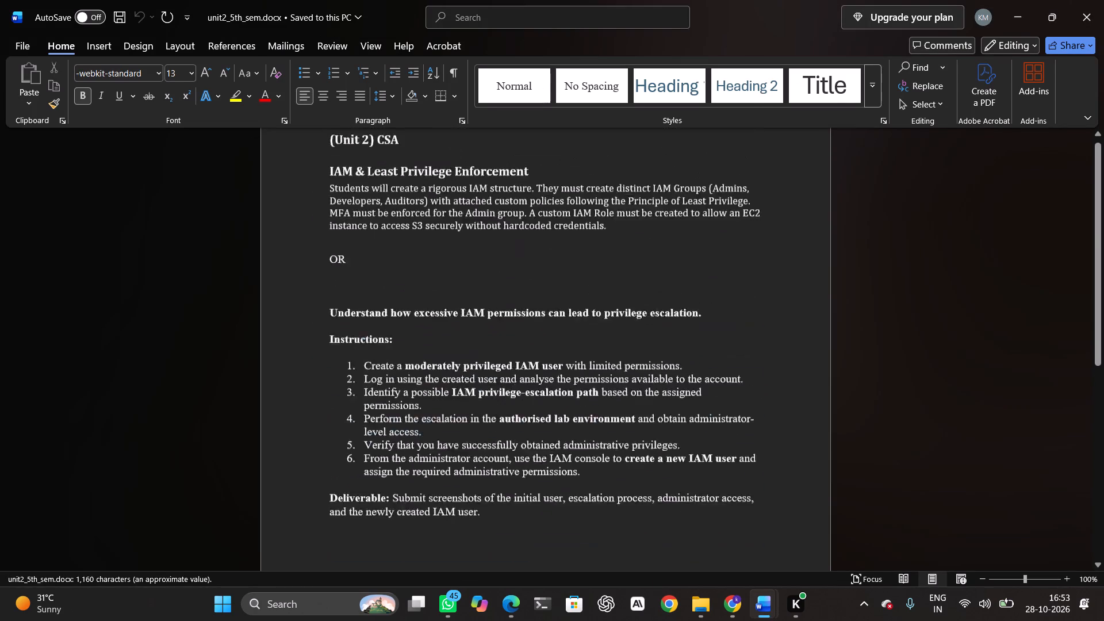
{"action": "scroll", "coordinate": [593, 423], "scroll_direction": "up", "scroll_amount": 2}
{"action": "left_click", "coordinate": [1095, 20]}
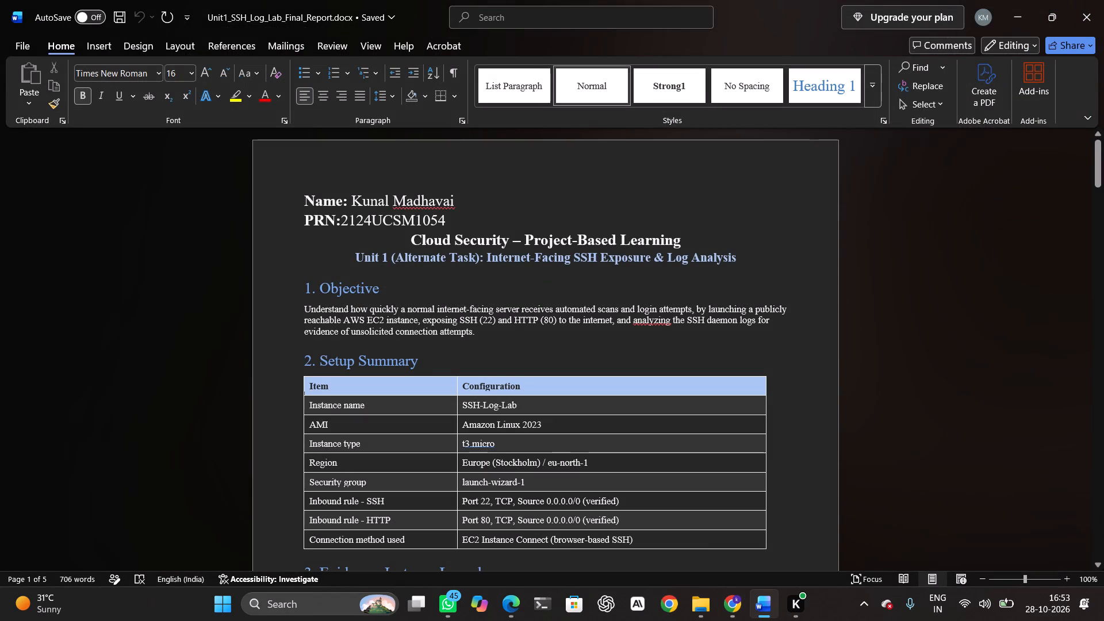
Close the Unit1_SSH_Log_Lab_Final_Report.docx document.
{"action": "left_click", "coordinate": [1102, 17]}
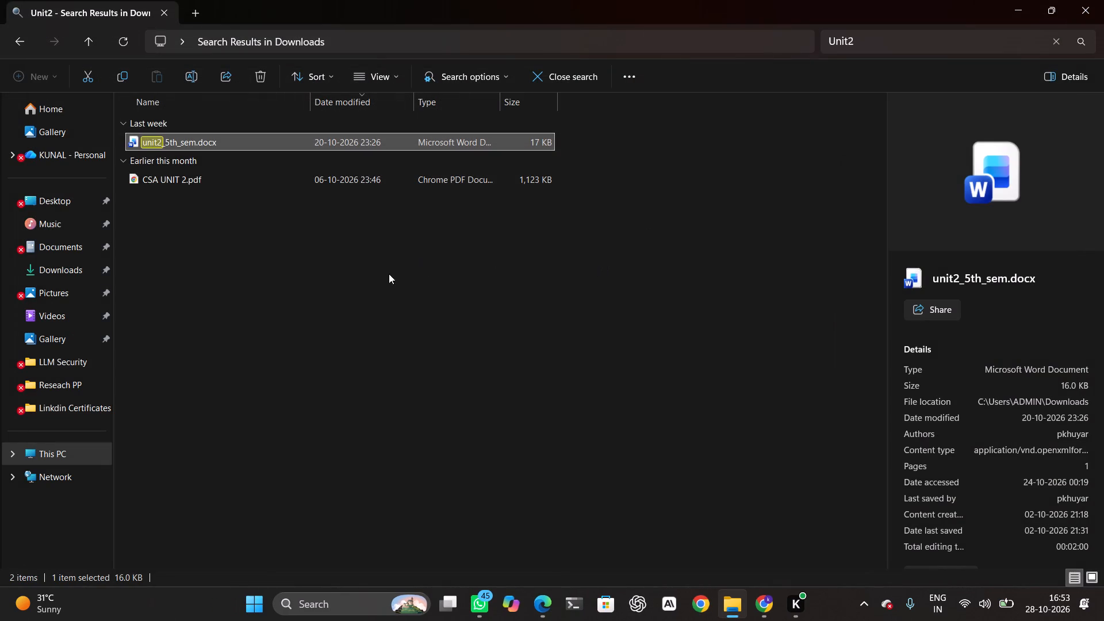
Open CSA UNIT 2.pdf, examine the IAM & Least Privilege Enforcement report and its screenshots, and close the browser window.
{"action": "double_click", "coordinate": [338, 183]}
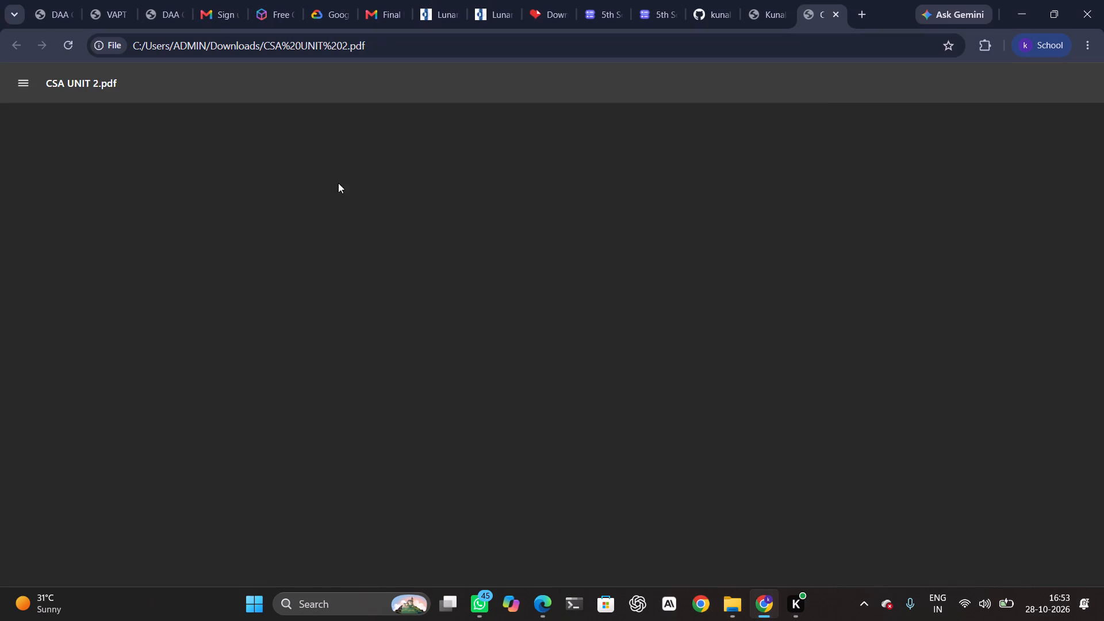
{"action": "scroll", "coordinate": [550, 366], "scroll_direction": "down", "scroll_amount": 1}
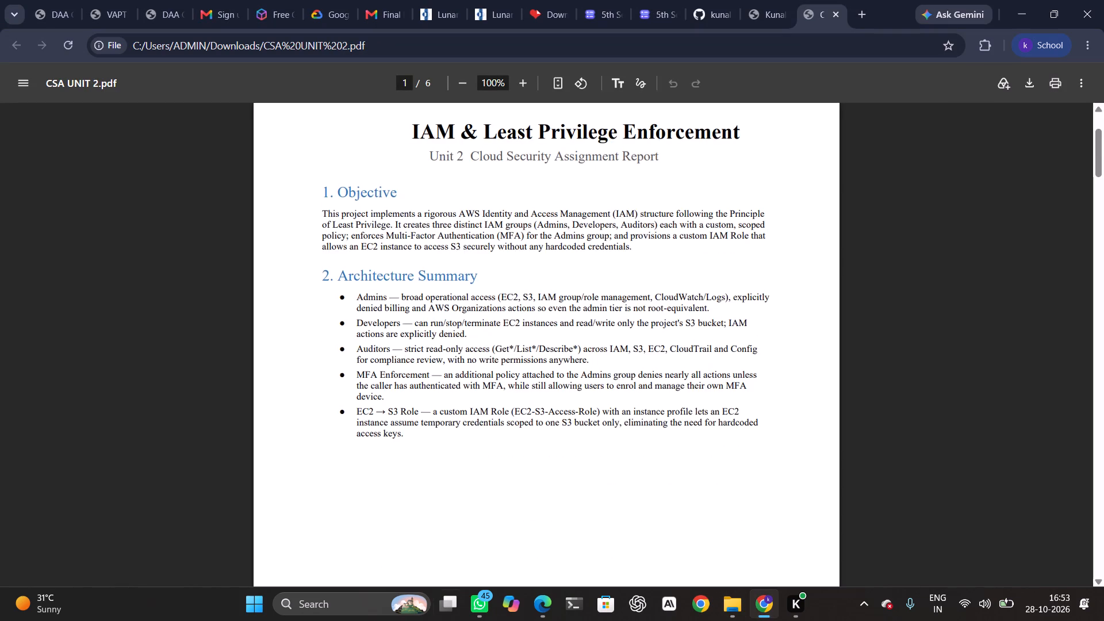
{"action": "scroll", "coordinate": [555, 346], "scroll_direction": "down", "scroll_amount": 11}
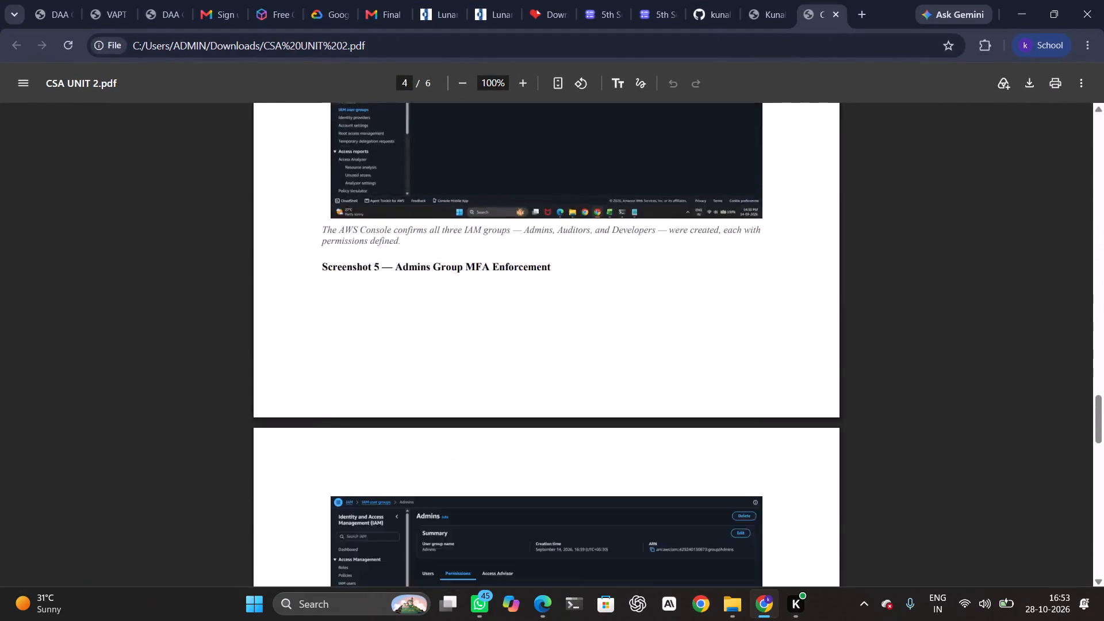
{"action": "scroll", "coordinate": [555, 346], "scroll_direction": "down", "scroll_amount": 7}
{"action": "scroll", "coordinate": [555, 346], "scroll_direction": "up", "scroll_amount": 18}
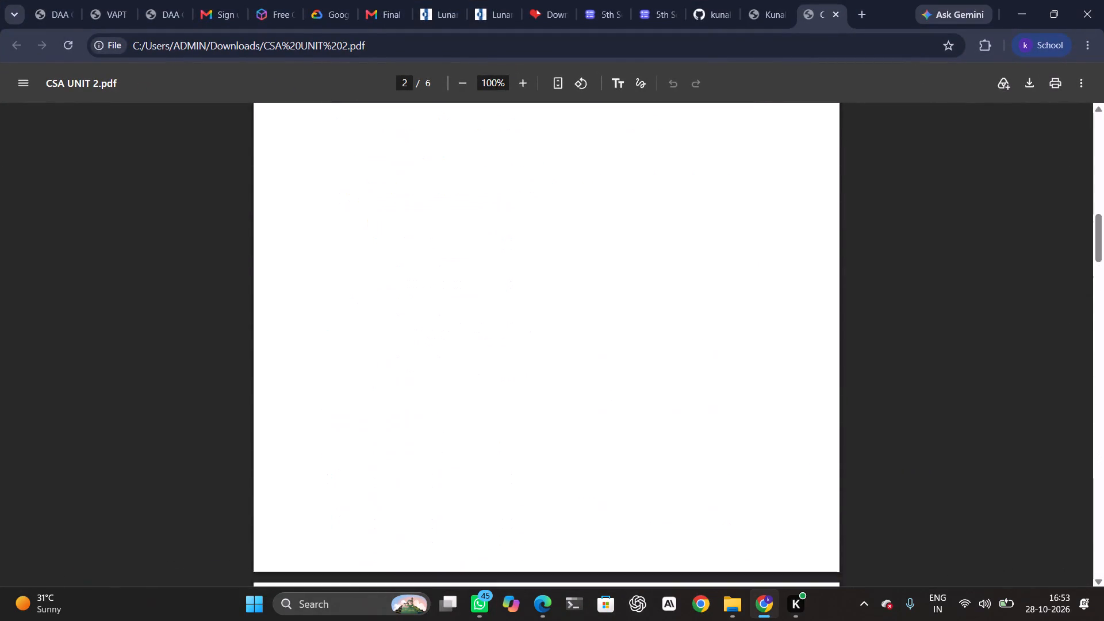
{"action": "scroll", "coordinate": [555, 346], "scroll_direction": "up", "scroll_amount": 3}
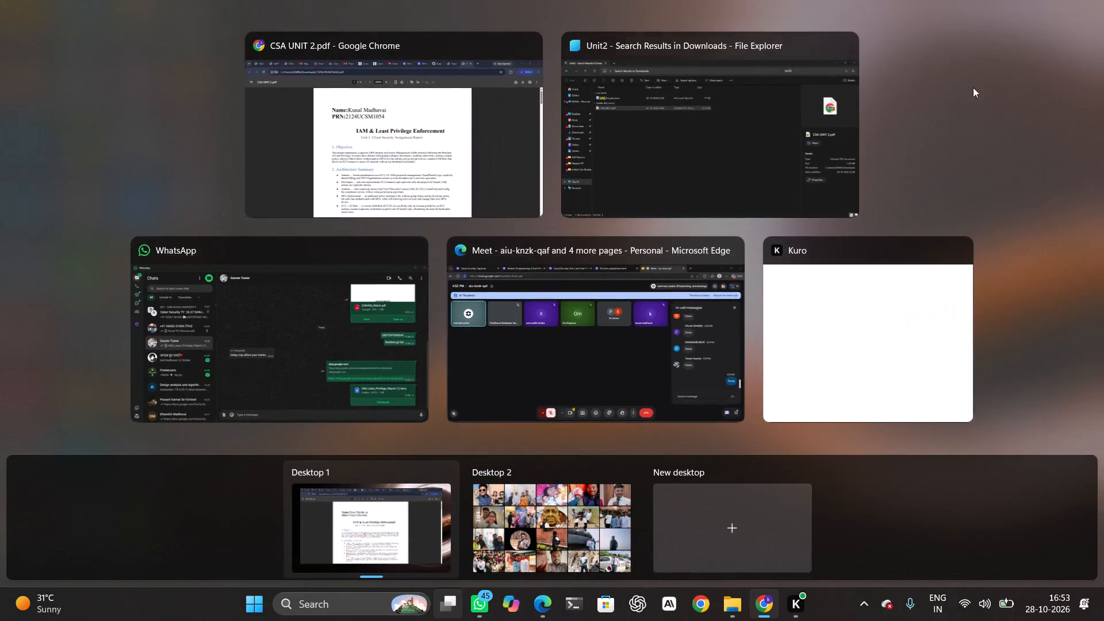
{"action": "left_click", "coordinate": [427, 169]}
{"action": "left_click", "coordinate": [1077, 12]}
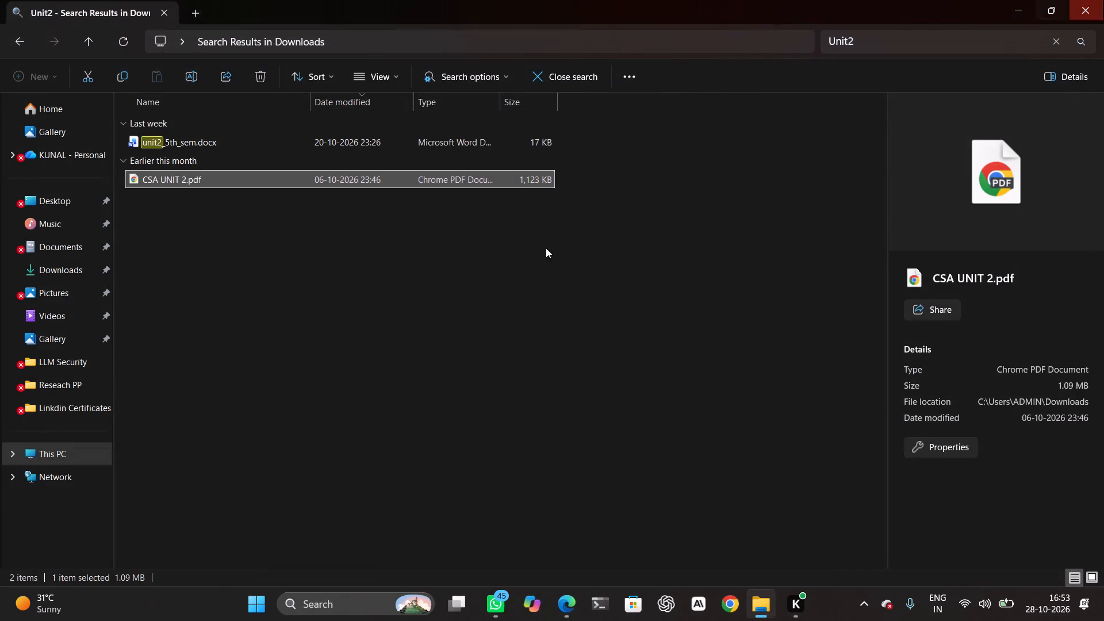
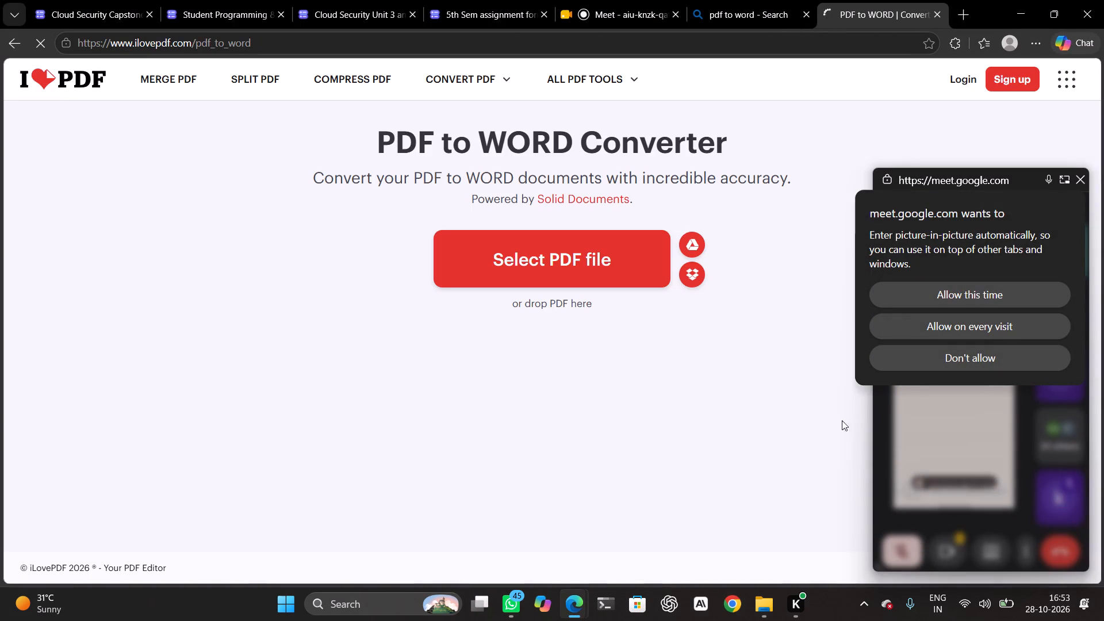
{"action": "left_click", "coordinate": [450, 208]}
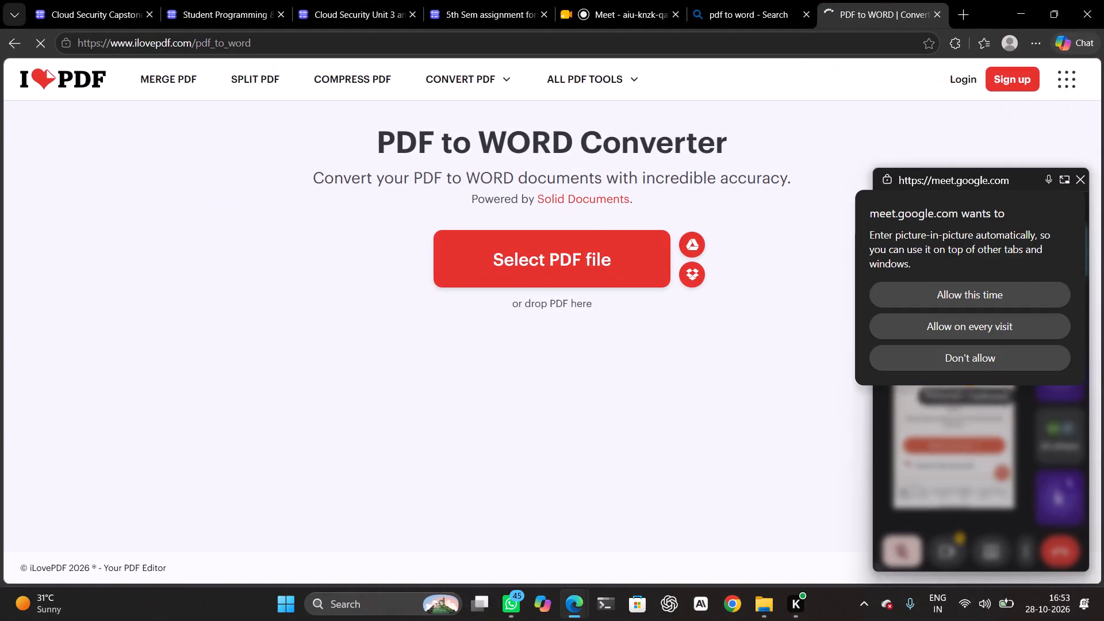
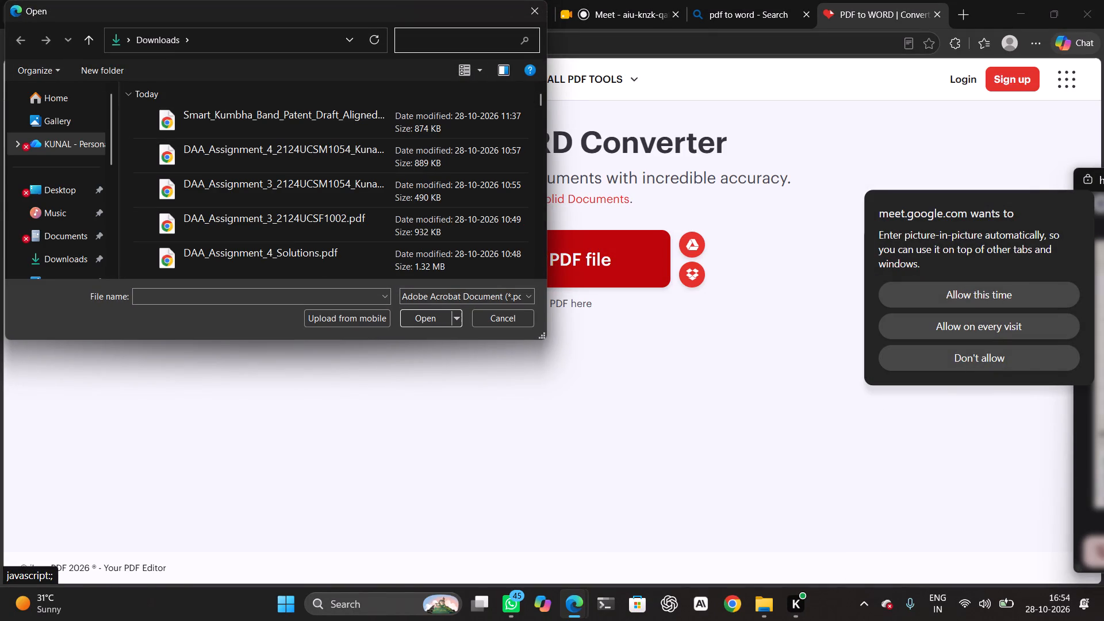
Search Downloads for unit2 and load CSA UNIT 2.pdf into the PDF to Word converter.
{"action": "type", "text": "unit"}
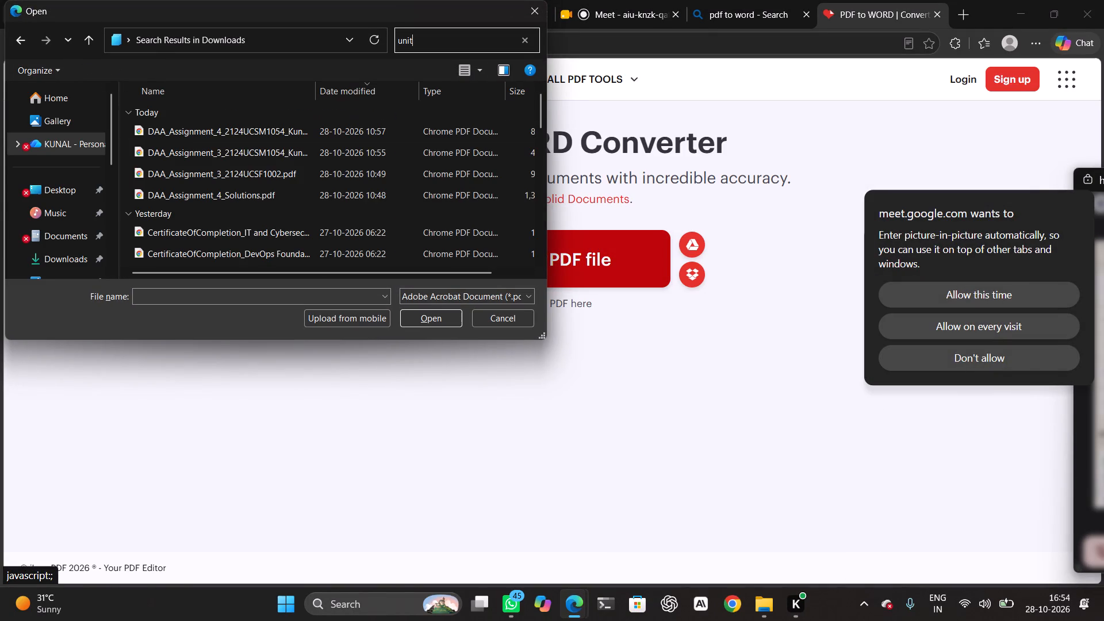
{"action": "key", "text": "2"}
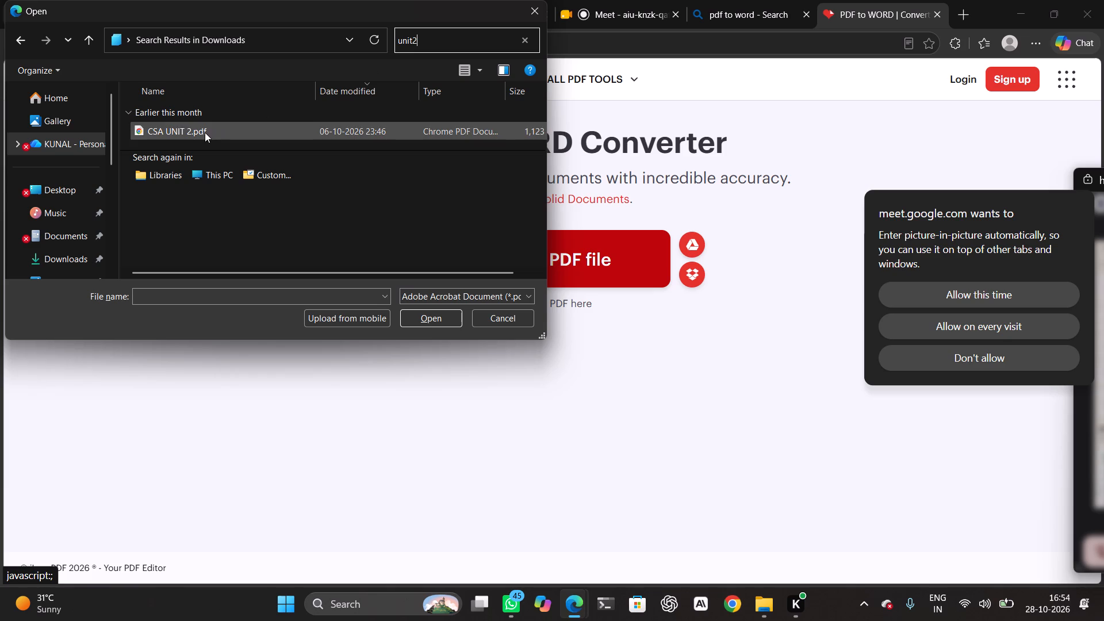
{"action": "left_click", "coordinate": [205, 132]}
{"action": "left_click", "coordinate": [417, 315]}
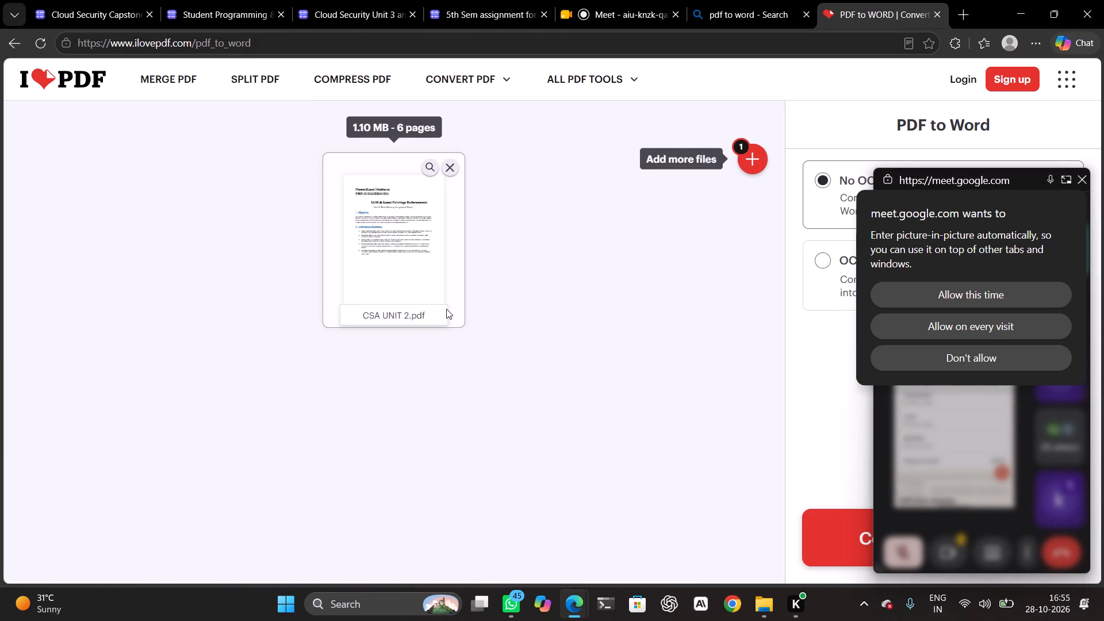
{"action": "scroll", "coordinate": [404, 254], "scroll_direction": "down", "scroll_amount": 1}
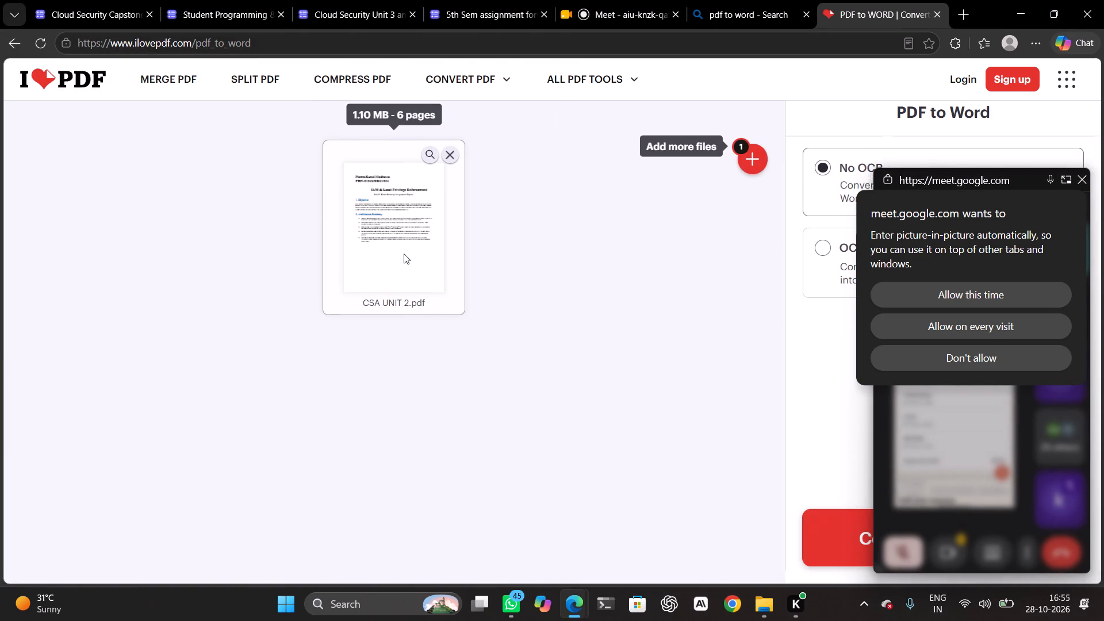
{"action": "left_click", "coordinate": [822, 533]}
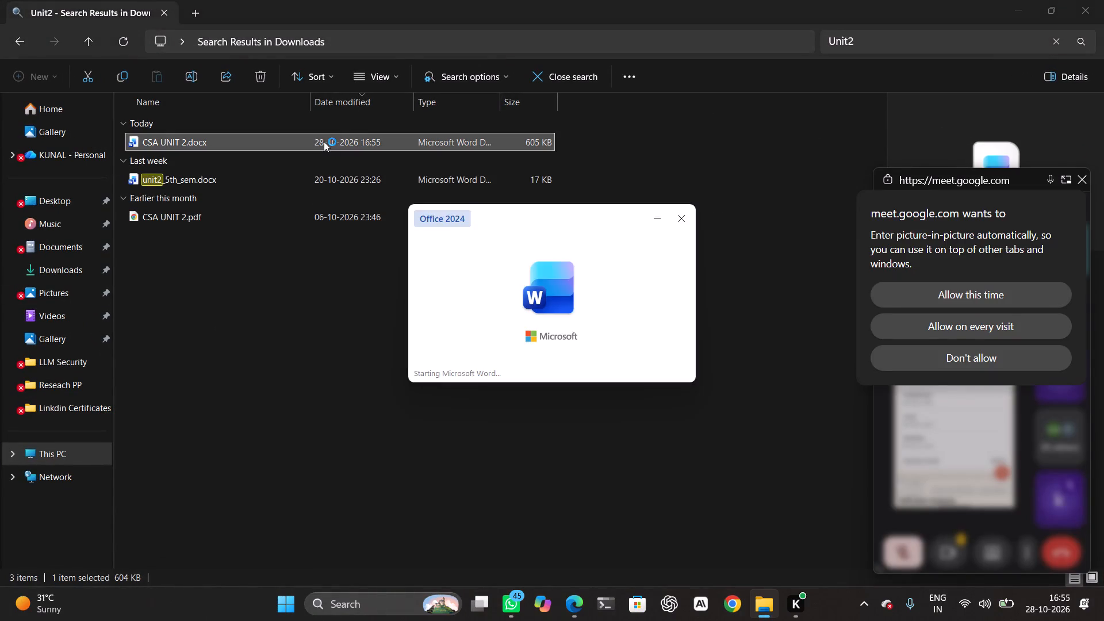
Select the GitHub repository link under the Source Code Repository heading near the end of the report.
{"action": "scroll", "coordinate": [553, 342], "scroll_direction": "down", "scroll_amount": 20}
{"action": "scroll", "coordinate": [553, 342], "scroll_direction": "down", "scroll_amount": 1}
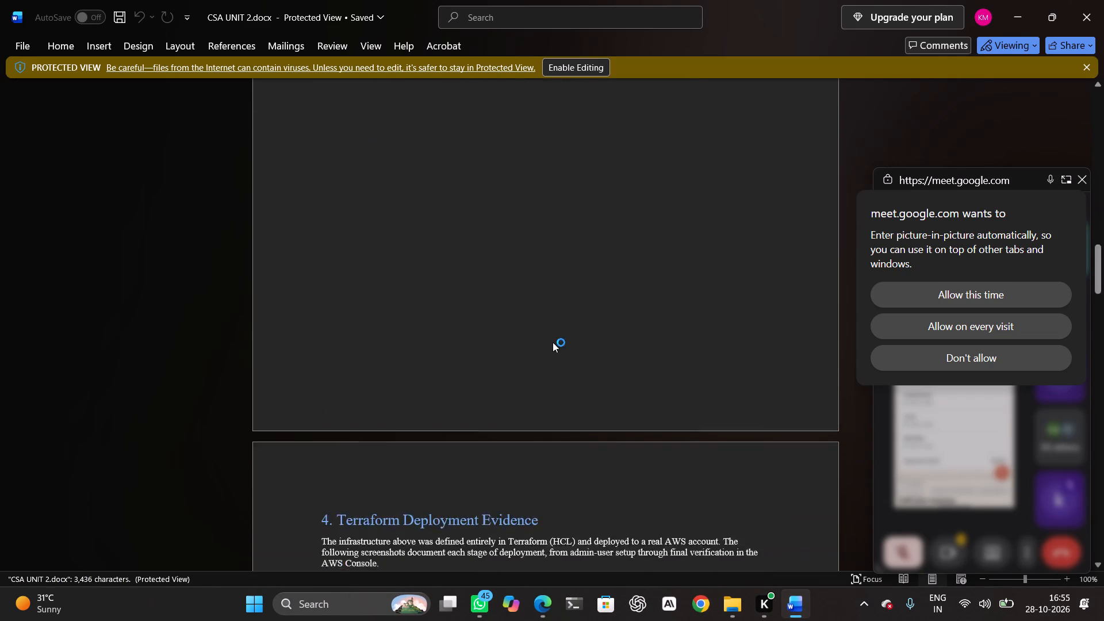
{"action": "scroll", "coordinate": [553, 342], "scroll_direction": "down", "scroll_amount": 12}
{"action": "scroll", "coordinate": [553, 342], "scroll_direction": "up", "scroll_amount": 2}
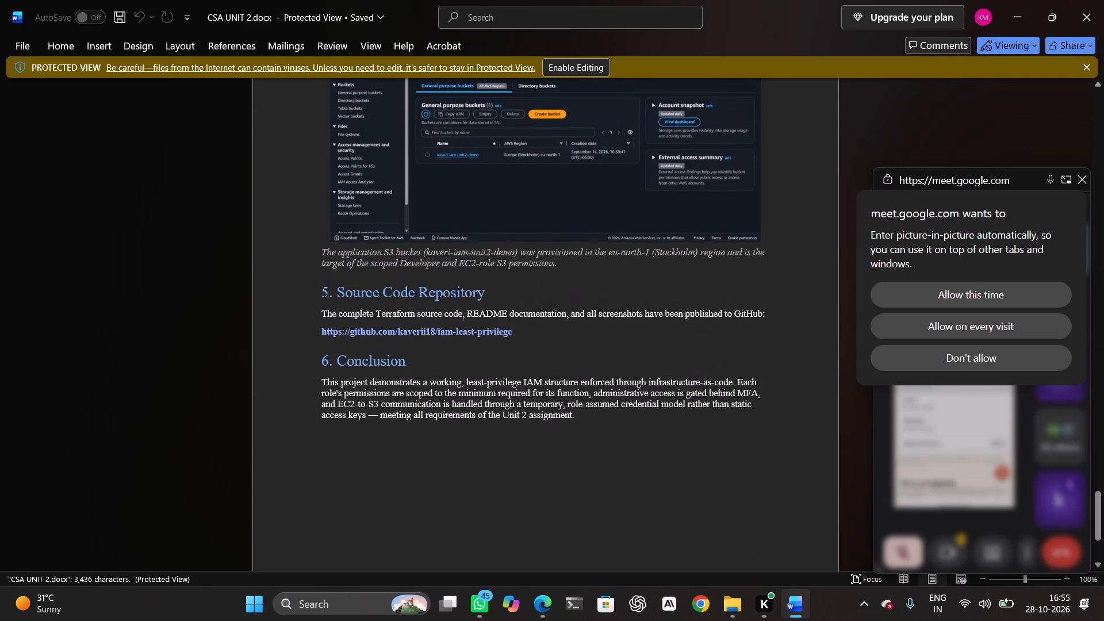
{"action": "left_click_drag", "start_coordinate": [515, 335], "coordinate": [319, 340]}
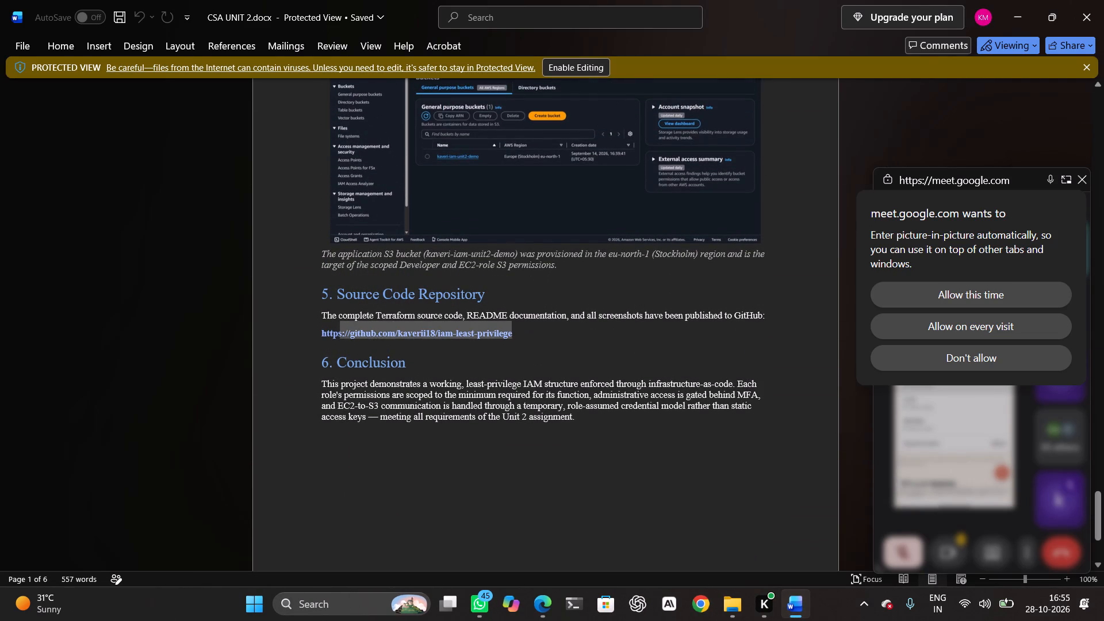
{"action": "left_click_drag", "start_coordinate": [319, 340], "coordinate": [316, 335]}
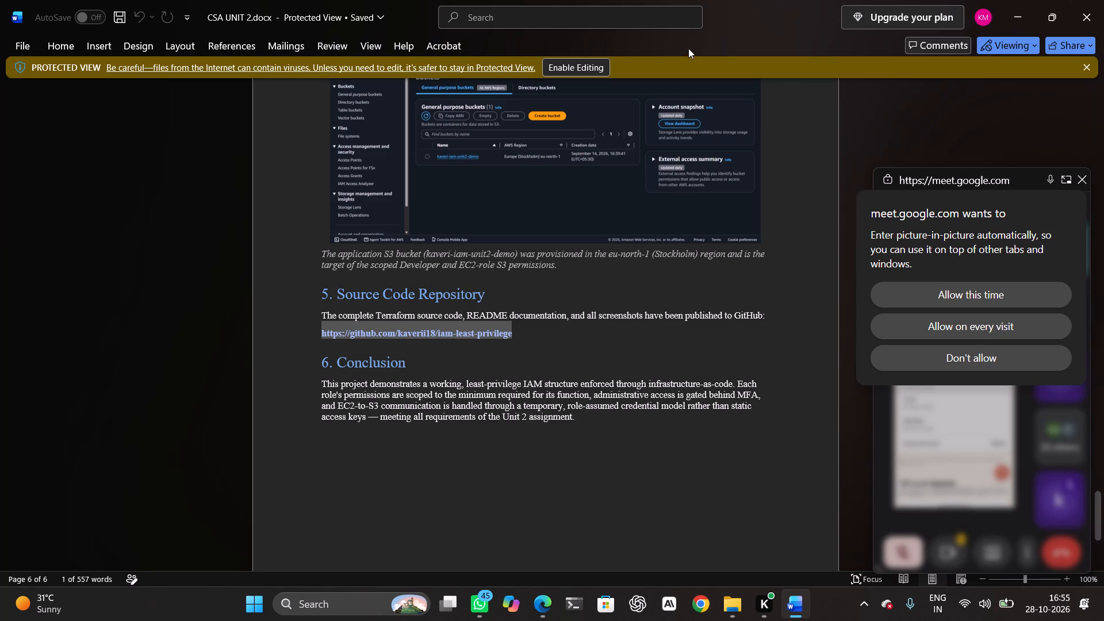
Enable editing for the protected report and return to its Source Code Repository section.
{"action": "left_click", "coordinate": [587, 67]}
{"action": "scroll", "coordinate": [455, 528], "scroll_direction": "down", "scroll_amount": 4}
{"action": "scroll", "coordinate": [455, 528], "scroll_direction": "down", "scroll_amount": 19}
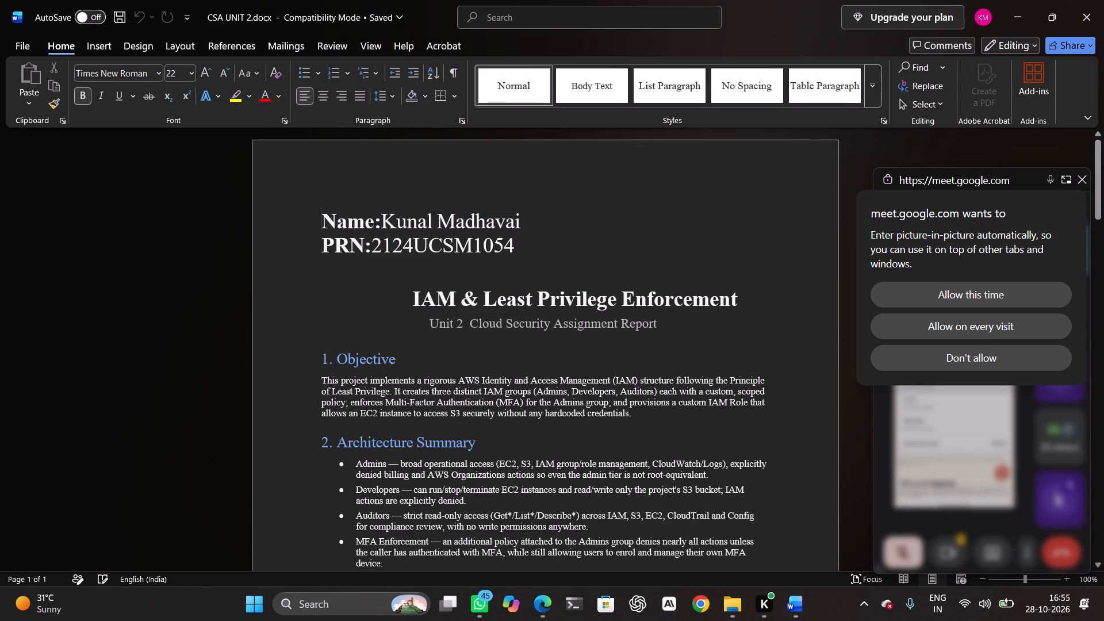
{"action": "scroll", "coordinate": [455, 528], "scroll_direction": "down", "scroll_amount": 20}
{"action": "scroll", "coordinate": [455, 528], "scroll_direction": "down", "scroll_amount": 20}
{"action": "scroll", "coordinate": [455, 528], "scroll_direction": "down", "scroll_amount": 20}
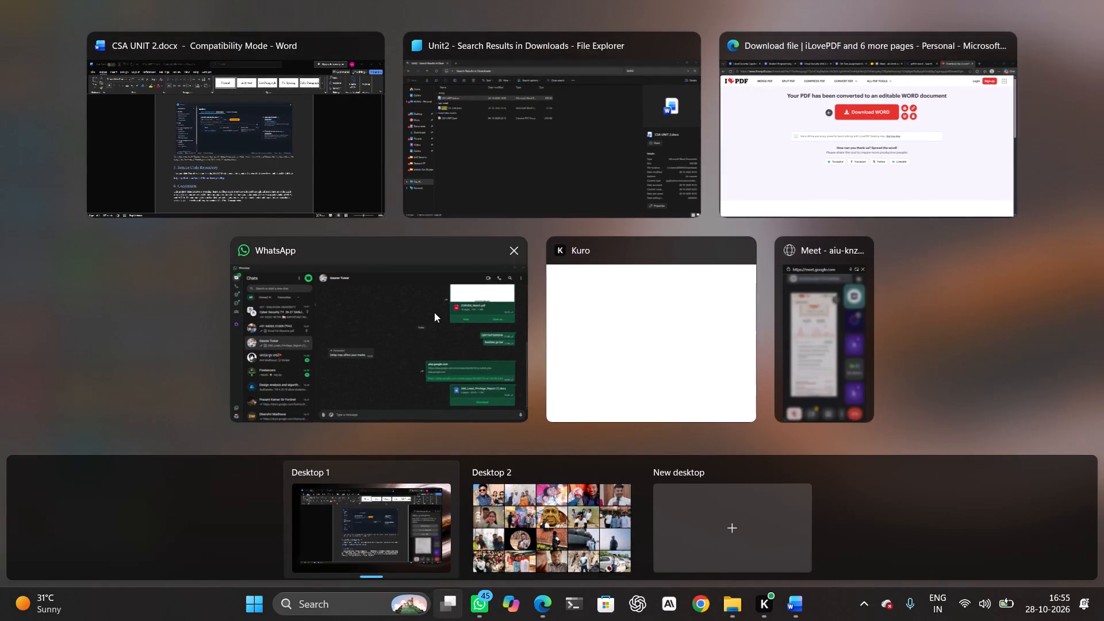
Switch to the Edge browser window showing the iLovePDF download page.
{"action": "left_click", "coordinate": [310, 155]}
{"action": "left_click", "coordinate": [815, 142]}
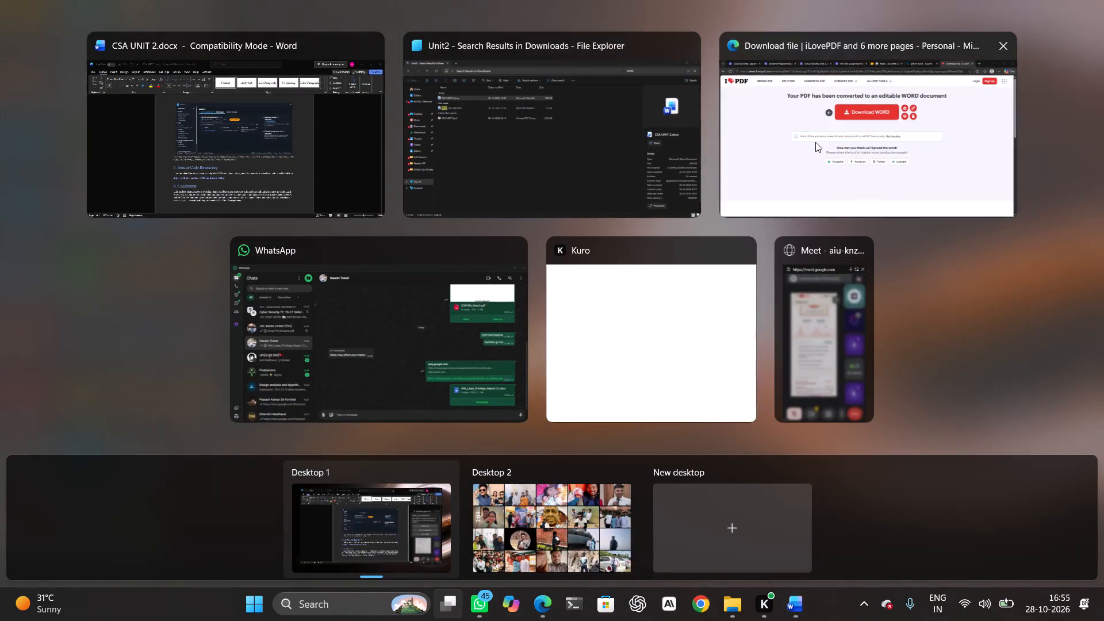
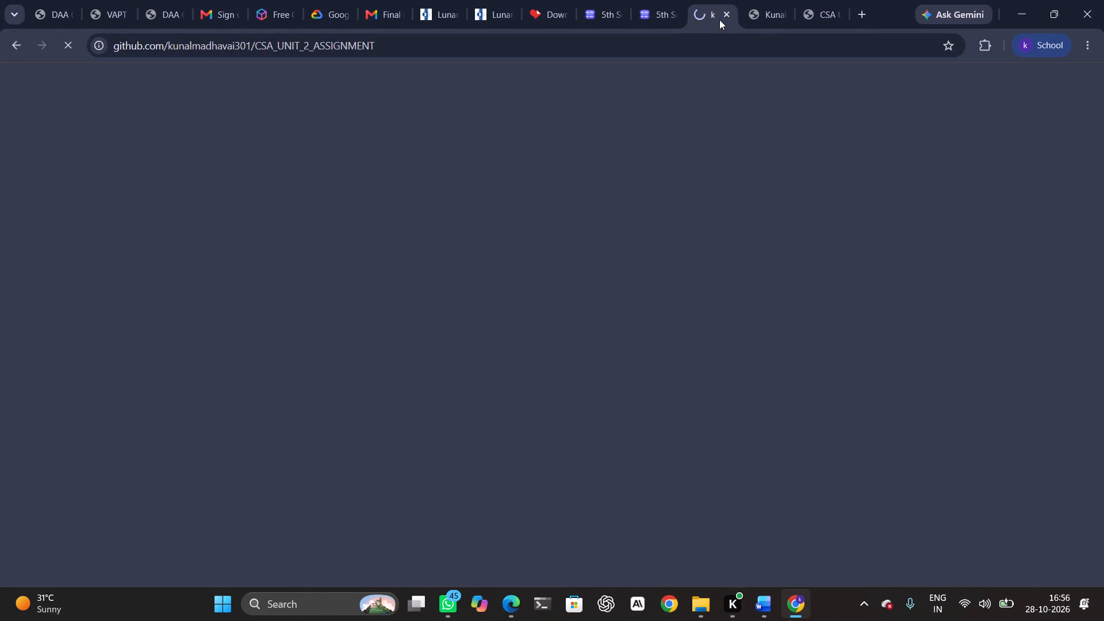
Copy the web address of the CSA_UNIT_2_ASSIGNMENT GitHub repository page.
{"action": "left_click", "coordinate": [400, 52]}
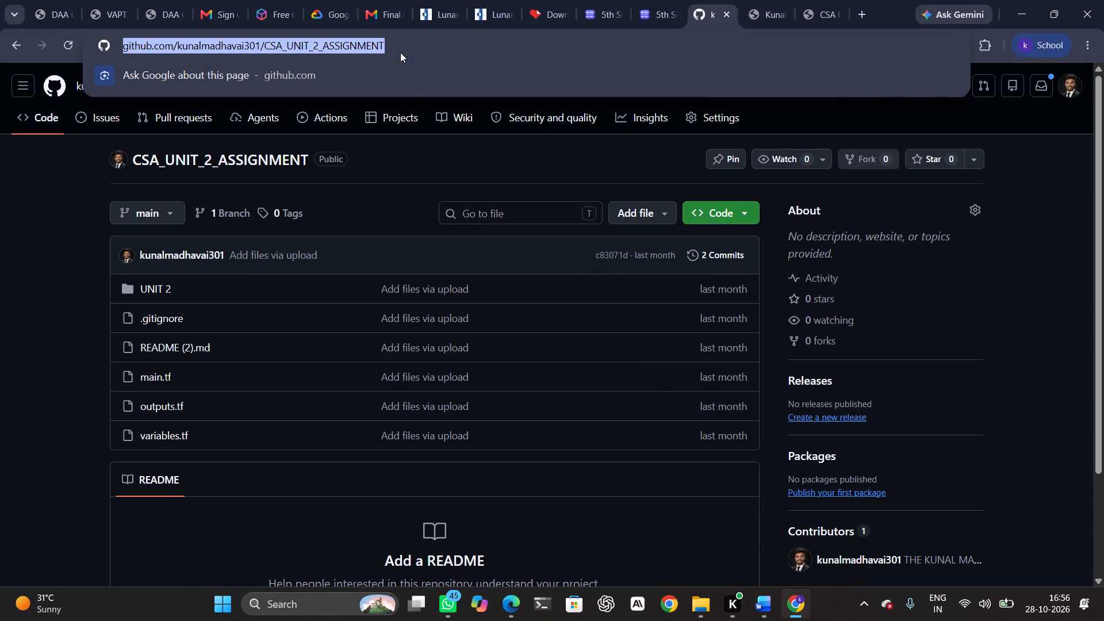
{"action": "key", "text": "ctrl+c"}
{"action": "key", "text": "ctrl+c"}
{"action": "key", "text": "ctrl+c"}
{"action": "key", "text": "ctrl+c"}
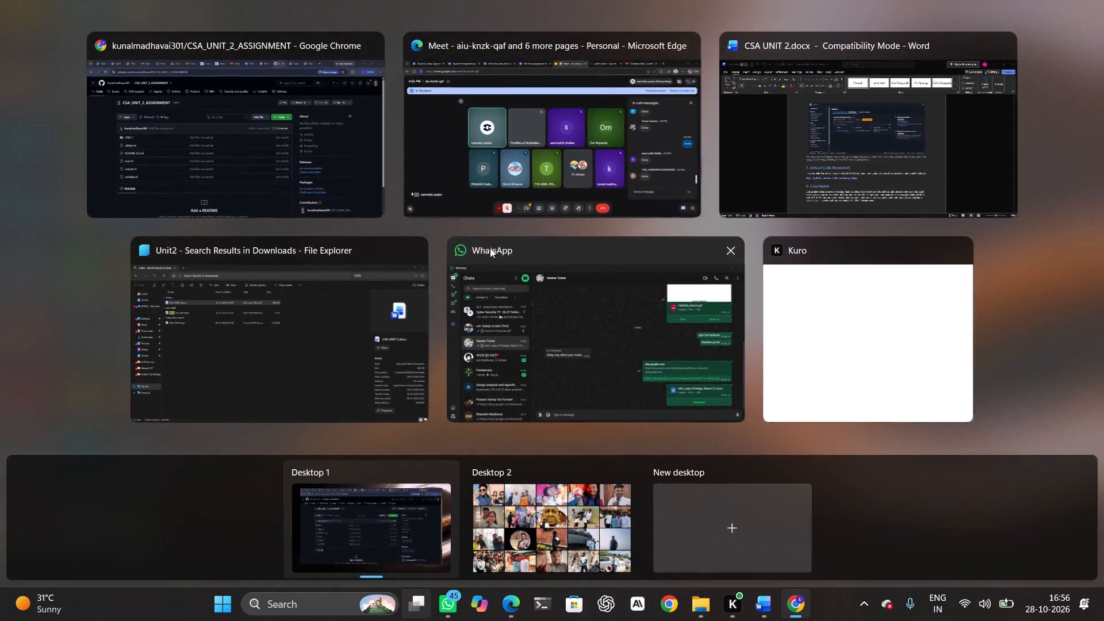
Switch to CSA UNIT 2.docx in Word and replace the Source Code Repository link with the copied CSA_UNIT_2_ASSIGNMENT address as a hyperlink.
{"action": "left_click", "coordinate": [815, 176]}
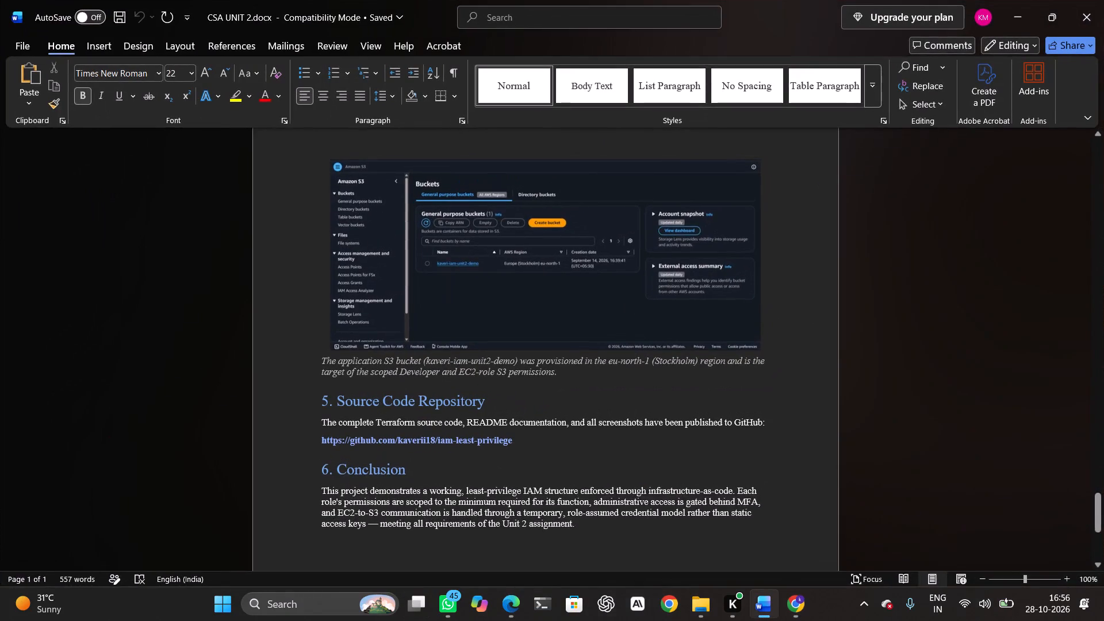
{"action": "left_click_drag", "start_coordinate": [512, 443], "coordinate": [318, 442]}
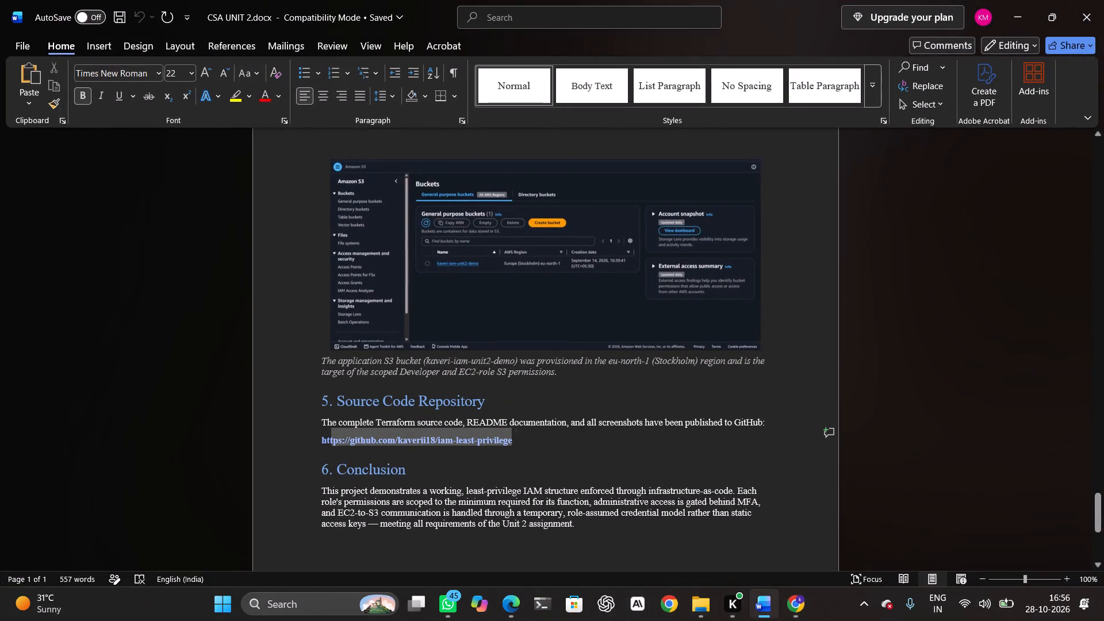
{"action": "left_click_drag", "start_coordinate": [318, 442], "coordinate": [316, 442]}
{"action": "key", "text": "ctrl+v"}
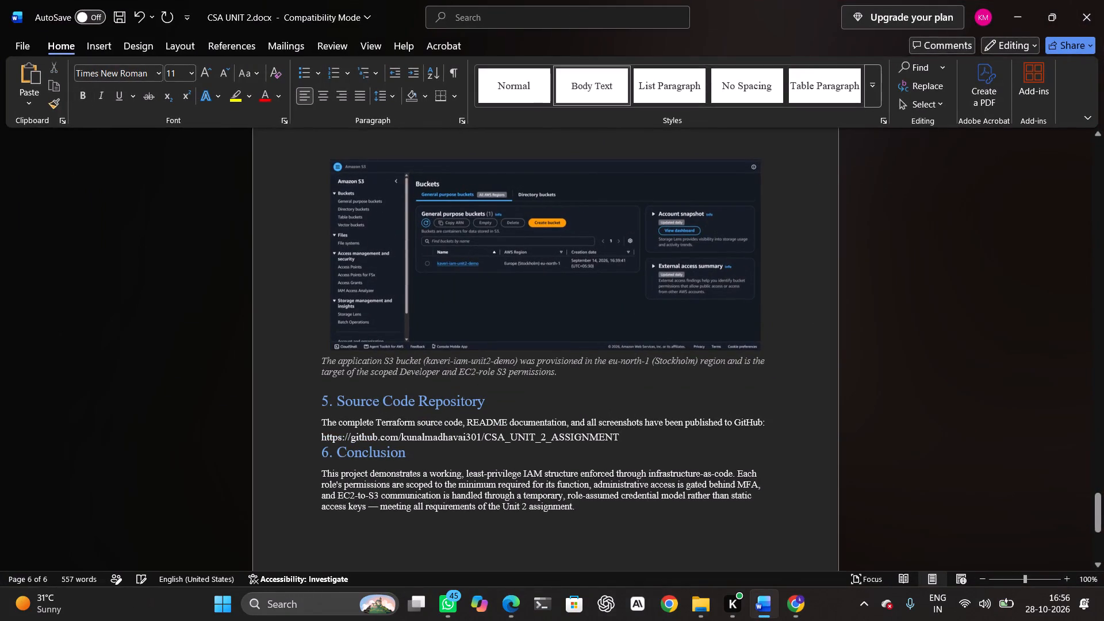
{"action": "key", "text": "space"}
Insert one blank line above and one below the new repository link, separating it from the introductory sentence and the Conclusion heading.
{"action": "left_click", "coordinate": [775, 420]}
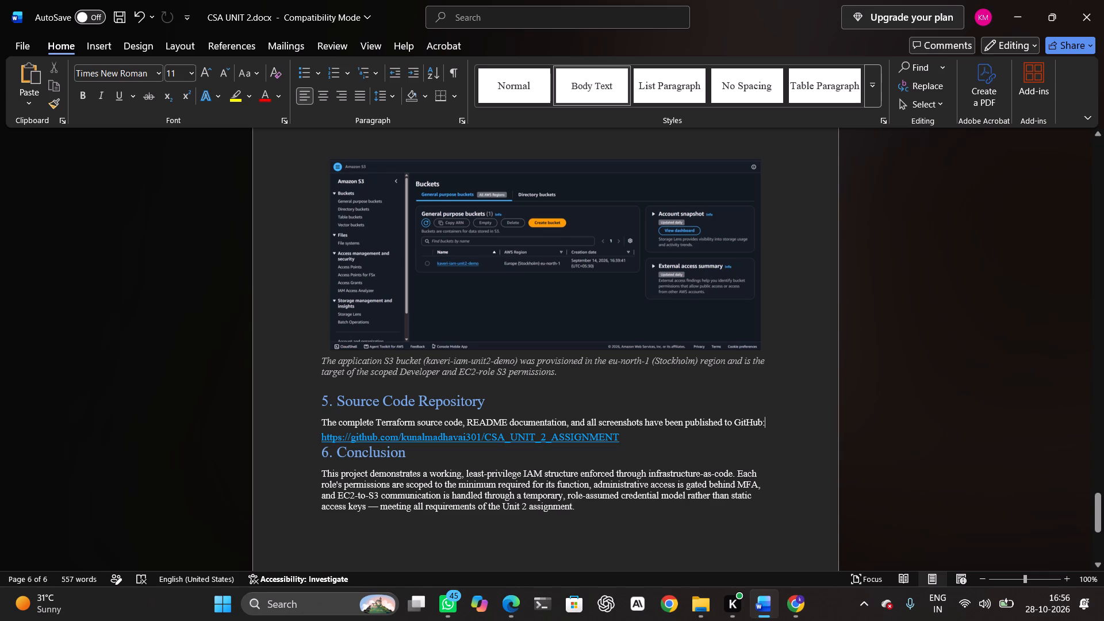
{"action": "key", "text": "Return"}
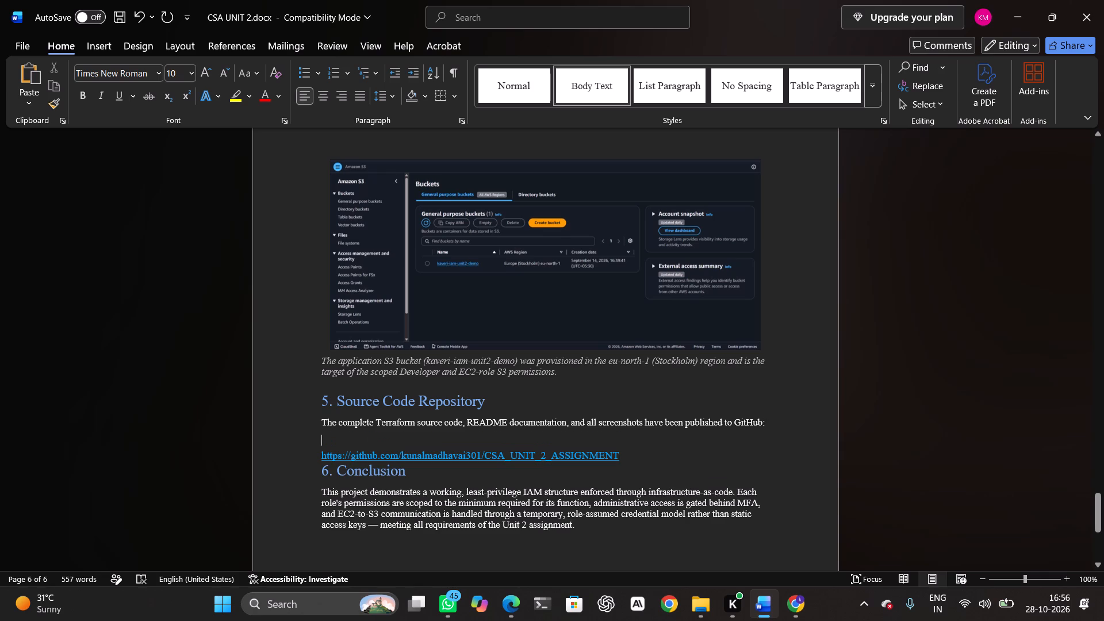
{"action": "left_click", "coordinate": [636, 461]}
{"action": "key", "text": "Return"}
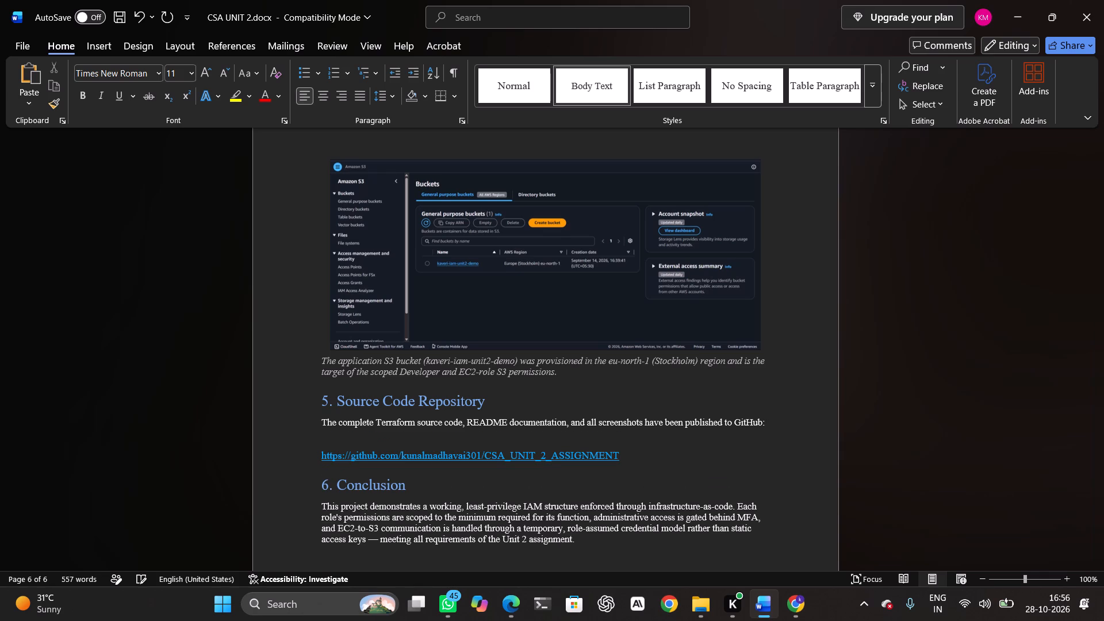
Save the edited CSA UNIT 2.docx report and close it.
{"action": "key", "text": "ctrl+s"}
{"action": "key", "text": "ctrl+s"}
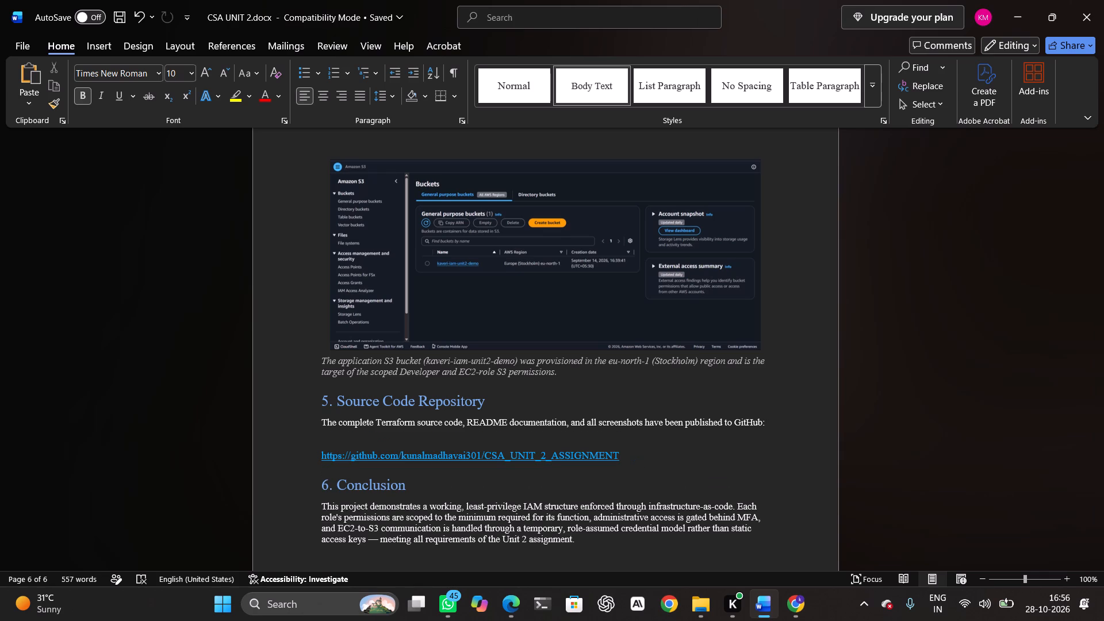
{"action": "key", "text": "ctrl+s"}
{"action": "key", "text": "ctrl+s"}
{"action": "key", "text": "ctrl+s"}
{"action": "key", "text": "ctrl+s"}
{"action": "key", "text": "ctrl+s"}
{"action": "key", "text": "ctrl+s"}
{"action": "key", "text": "ctrl+s"}
{"action": "key", "text": "ctrl+s"}
{"action": "key", "text": "ctrl+s"}
{"action": "key", "text": "ctrl+s"}
{"action": "key", "text": "ctrl+s"}
{"action": "key", "text": "ctrl+s"}
{"action": "key", "text": "ctrl+s"}
{"action": "left_click", "coordinate": [1095, 22]}
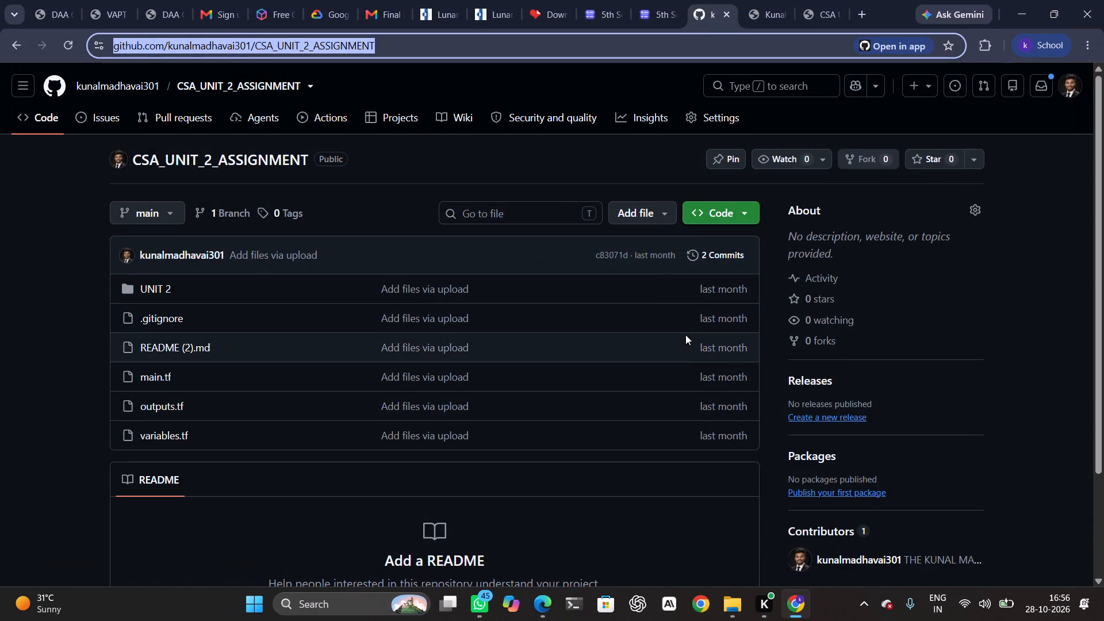
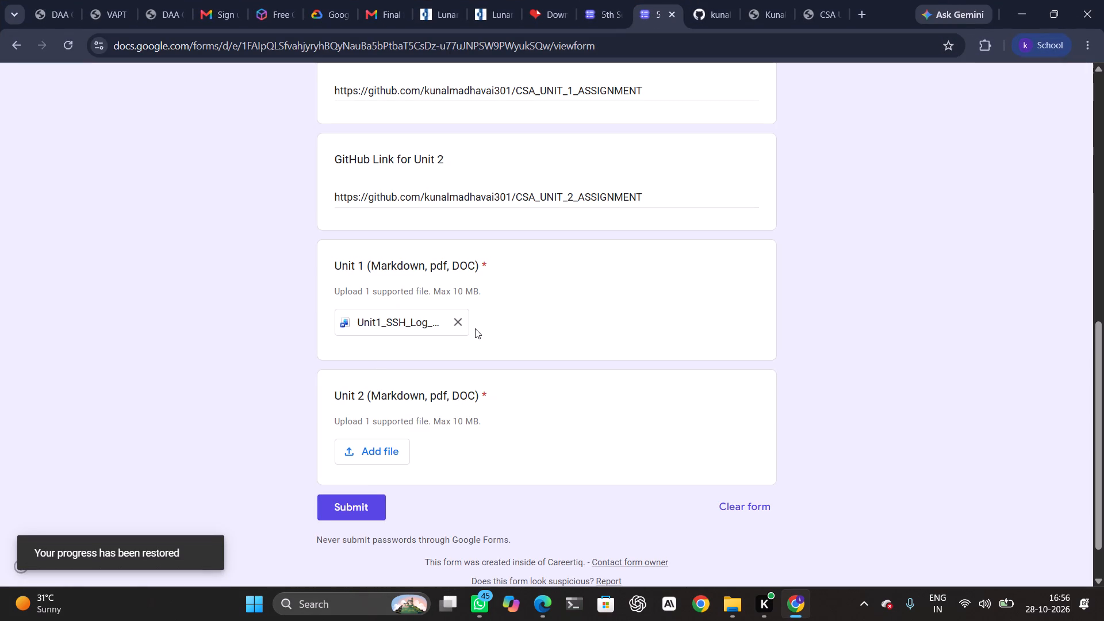
Upload CSA UNIT 2.docx from Downloads as the Unit 2 file of the 5th Sem assignment form.
{"action": "left_click", "coordinate": [359, 447]}
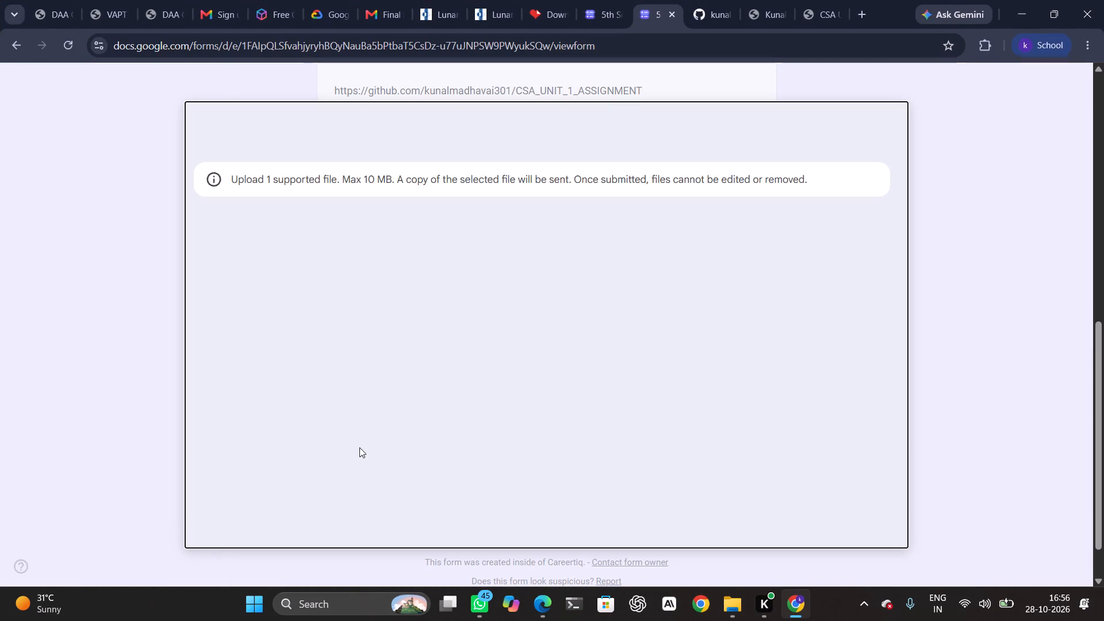
{"action": "left_click", "coordinate": [539, 422]}
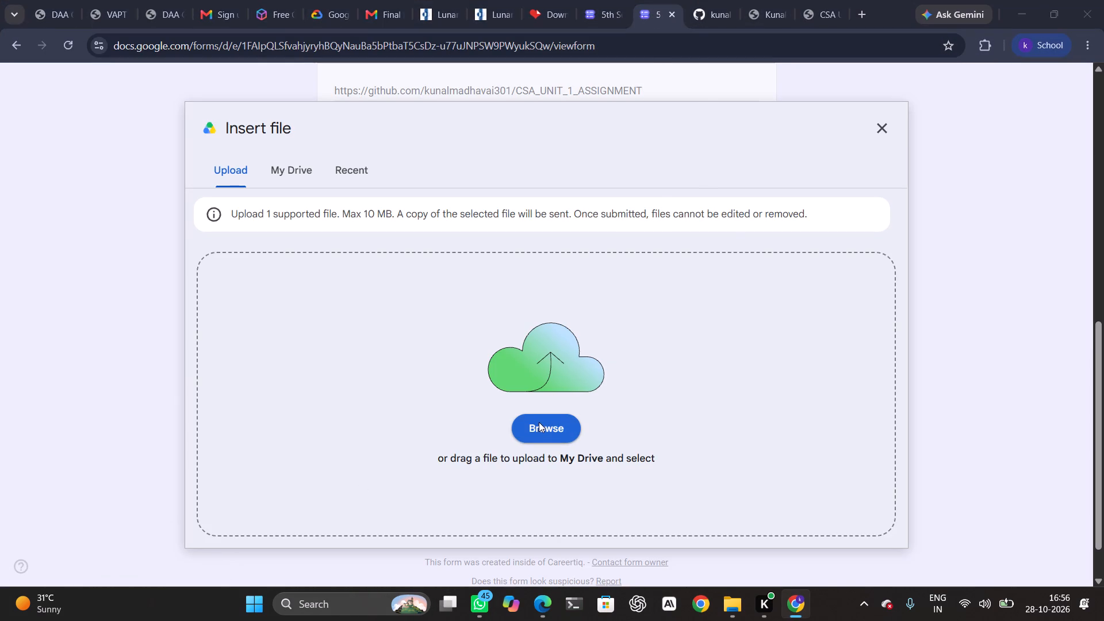
{"action": "left_click", "coordinate": [271, 128]}
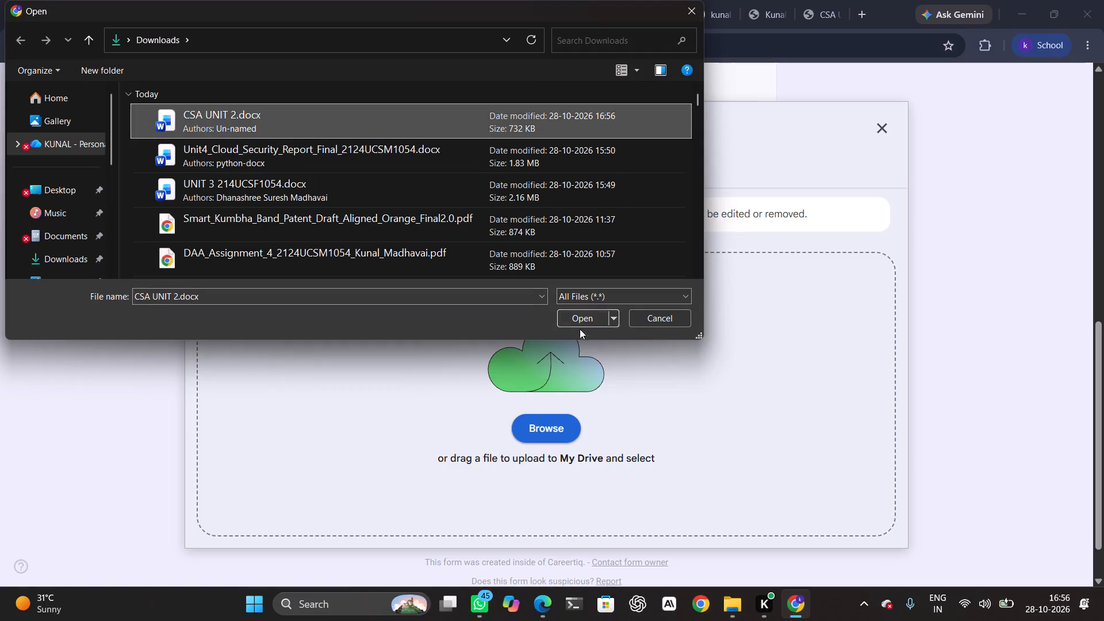
{"action": "left_click", "coordinate": [583, 322]}
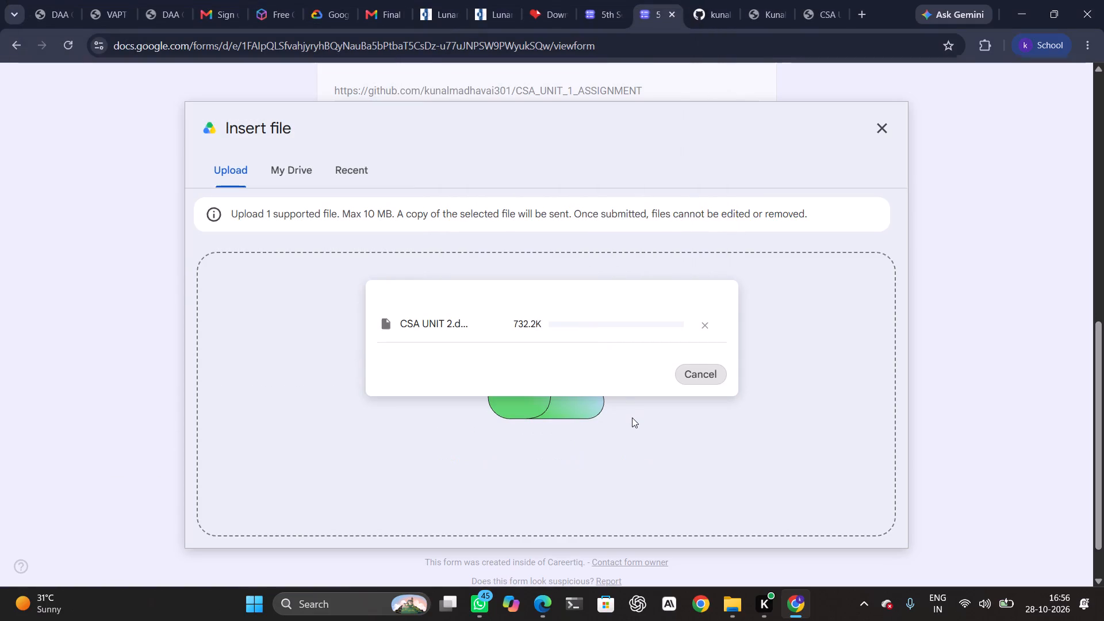
Review the completed 5th Sem assignment form from top to bottom and submit it.
{"action": "scroll", "coordinate": [494, 465], "scroll_direction": "up", "scroll_amount": 2}
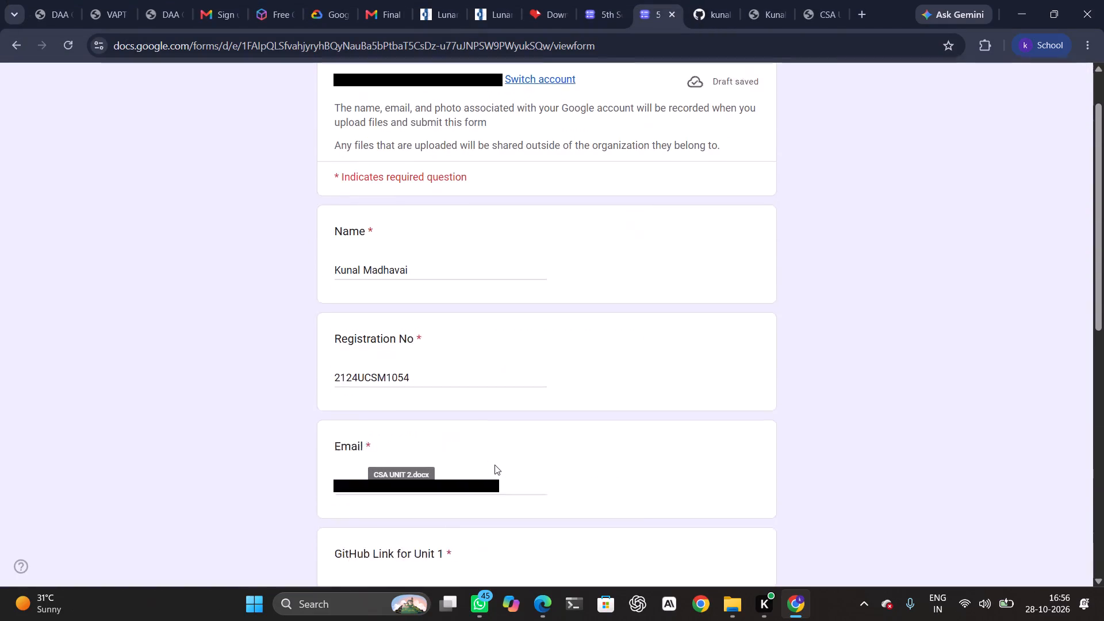
{"action": "scroll", "coordinate": [494, 465], "scroll_direction": "up", "scroll_amount": 2}
{"action": "scroll", "coordinate": [494, 465], "scroll_direction": "down", "scroll_amount": 2}
{"action": "scroll", "coordinate": [494, 465], "scroll_direction": "up", "scroll_amount": 1}
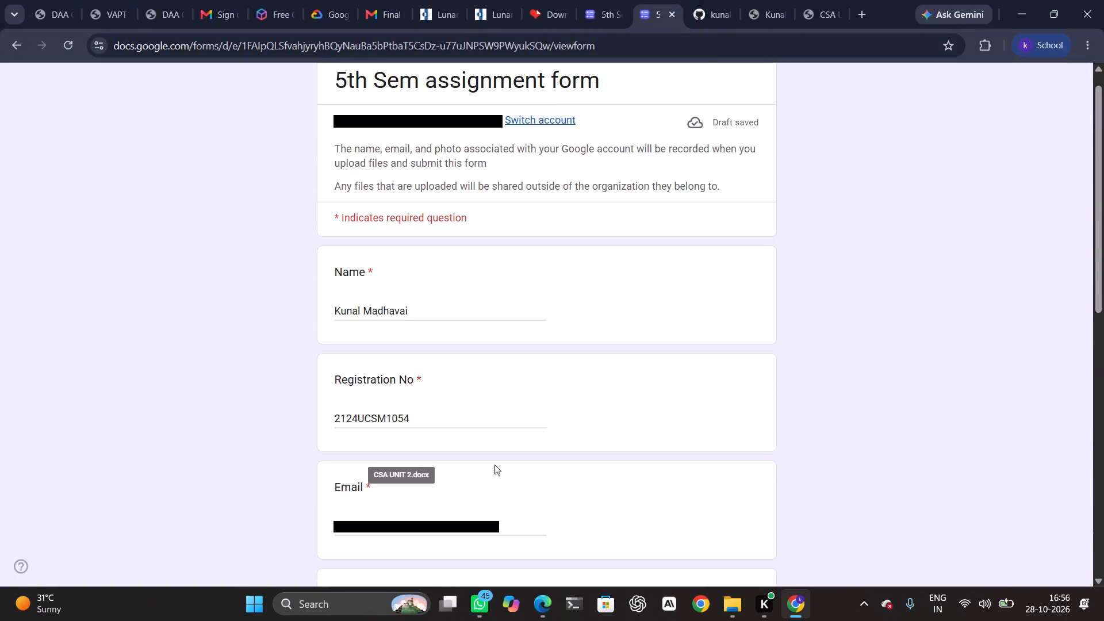
{"action": "scroll", "coordinate": [494, 465], "scroll_direction": "down", "scroll_amount": 3}
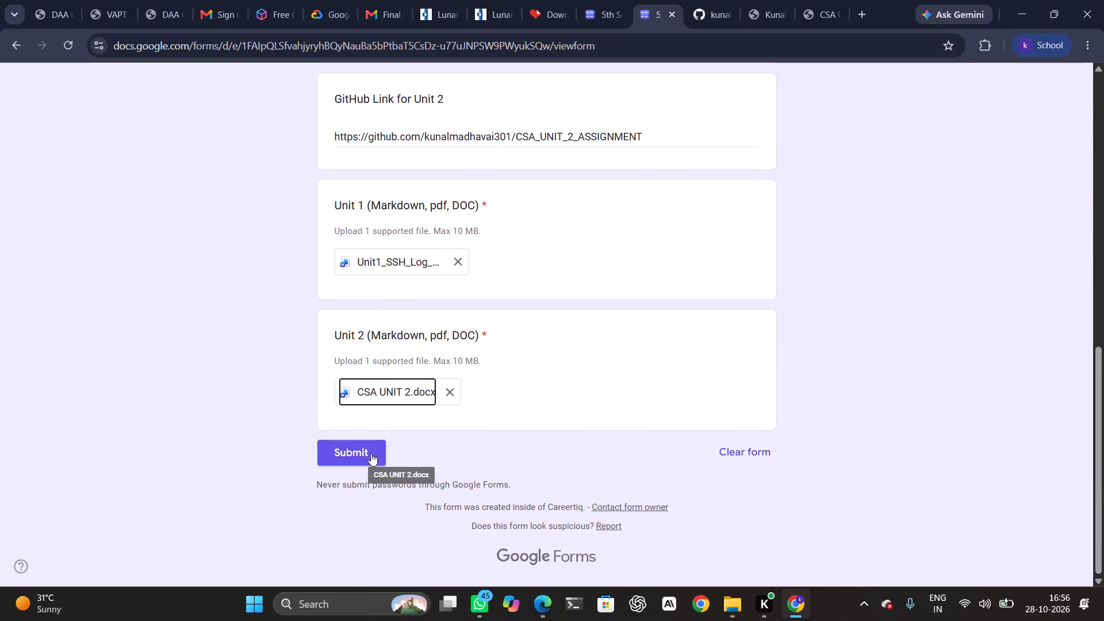
{"action": "left_click", "coordinate": [371, 453]}
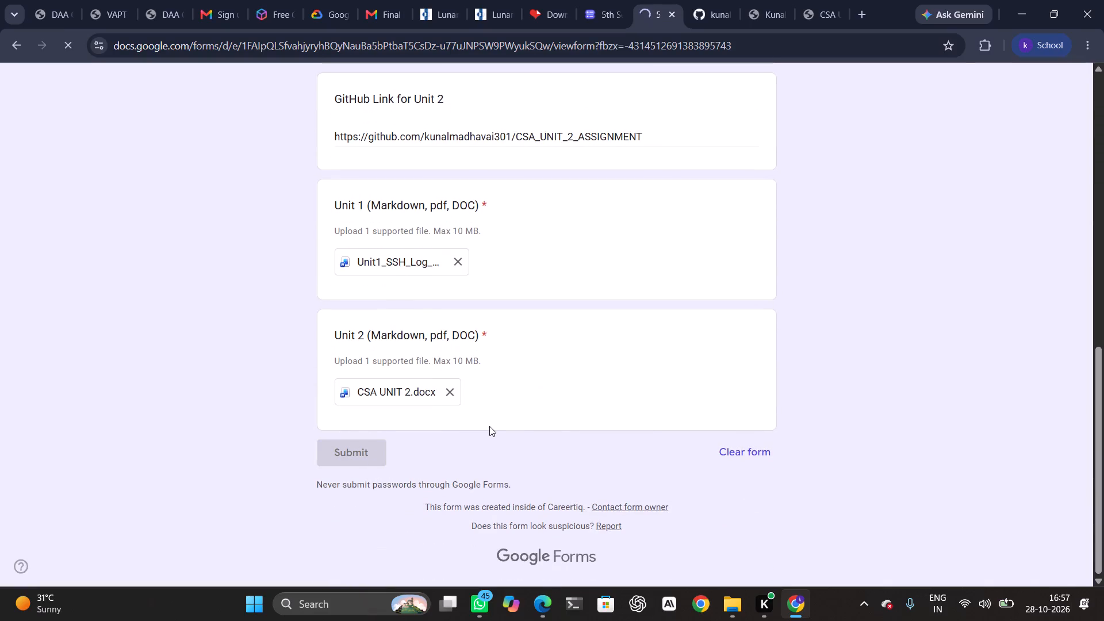
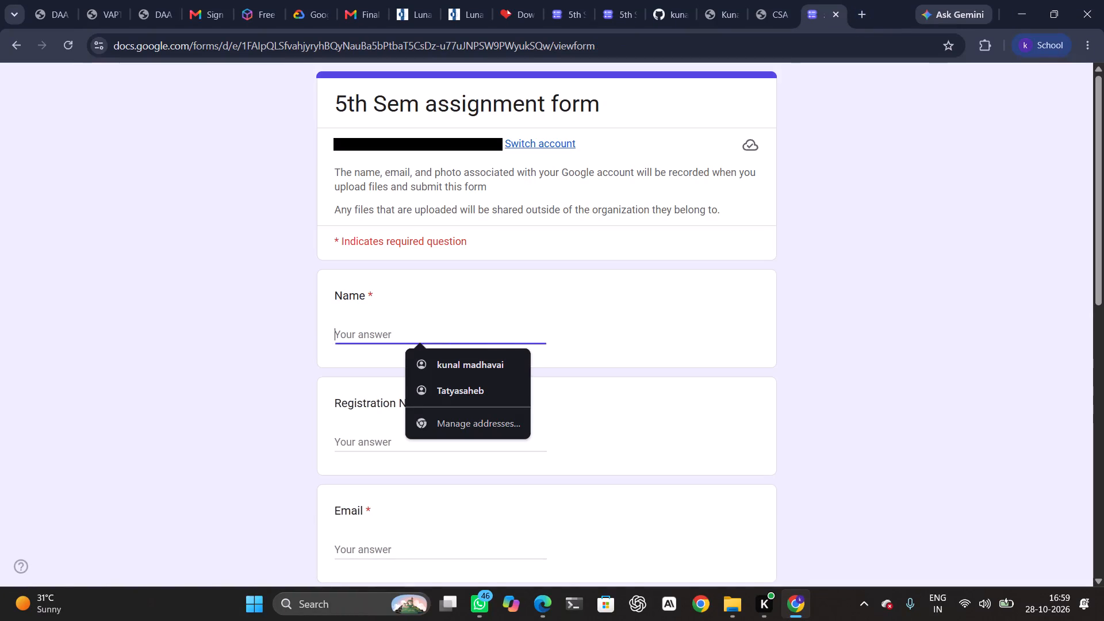
Look through the blank 5th Sem assignment form and compare it with the submitted form's response page.
{"action": "left_click", "coordinate": [481, 317]}
{"action": "scroll", "coordinate": [459, 342], "scroll_direction": "down", "scroll_amount": 5}
{"action": "scroll", "coordinate": [459, 342], "scroll_direction": "up", "scroll_amount": 3}
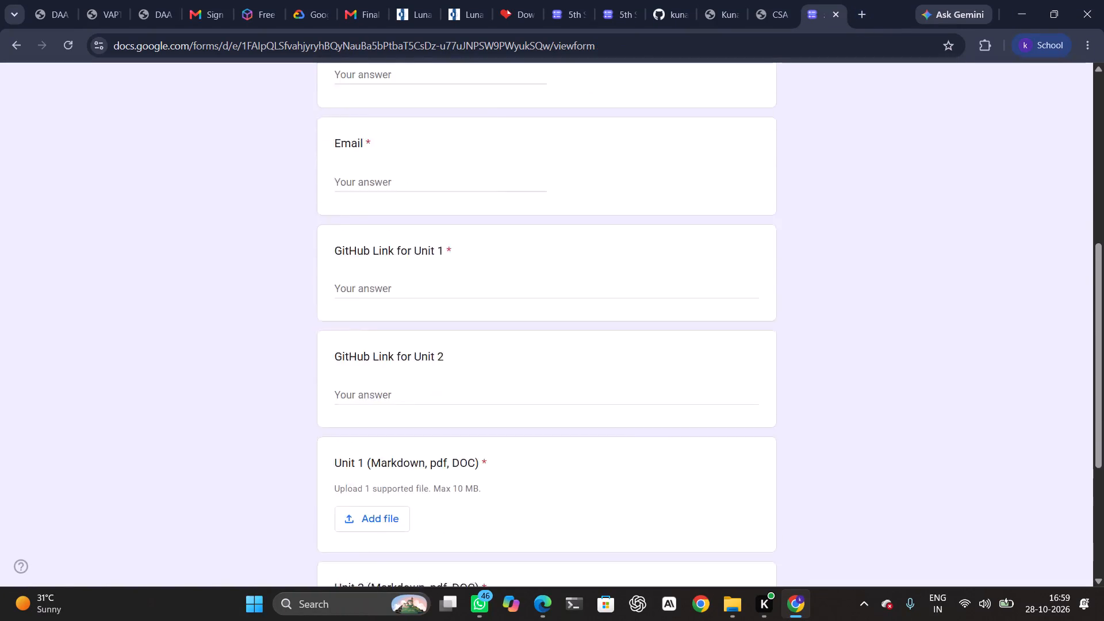
{"action": "scroll", "coordinate": [459, 342], "scroll_direction": "down", "scroll_amount": 2}
{"action": "scroll", "coordinate": [459, 342], "scroll_direction": "up", "scroll_amount": 1}
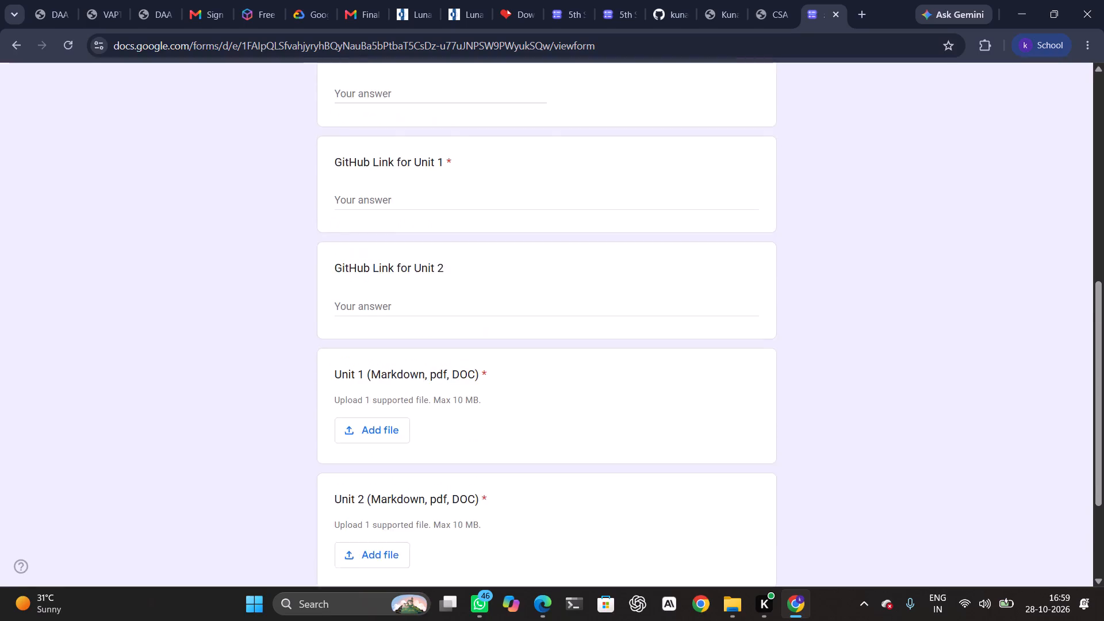
{"action": "scroll", "coordinate": [459, 342], "scroll_direction": "up", "scroll_amount": 2}
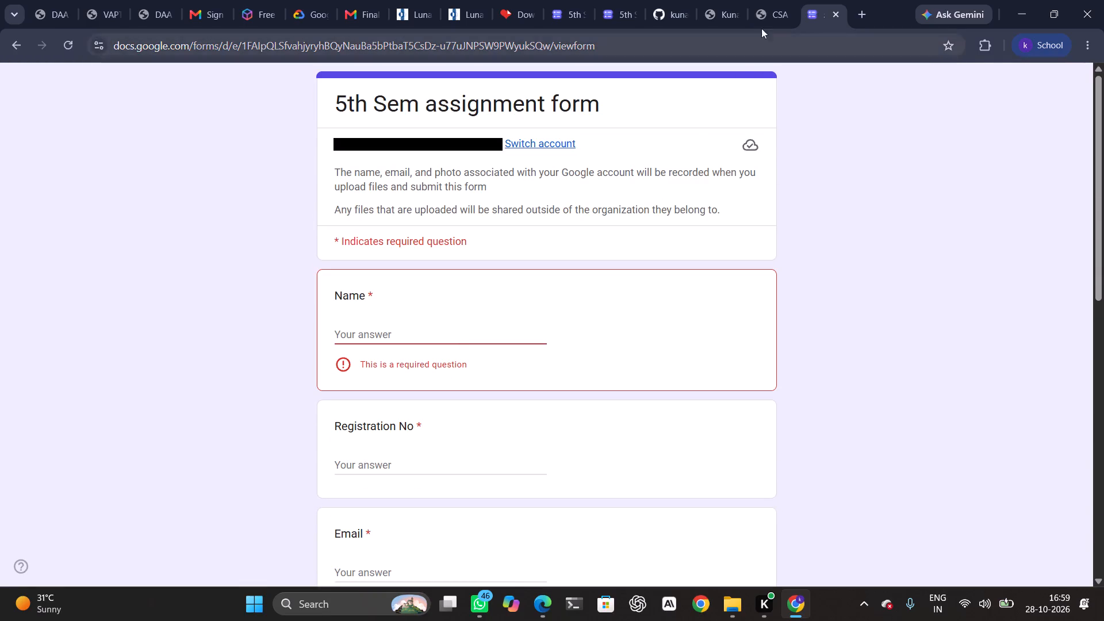
{"action": "left_click", "coordinate": [616, 19]}
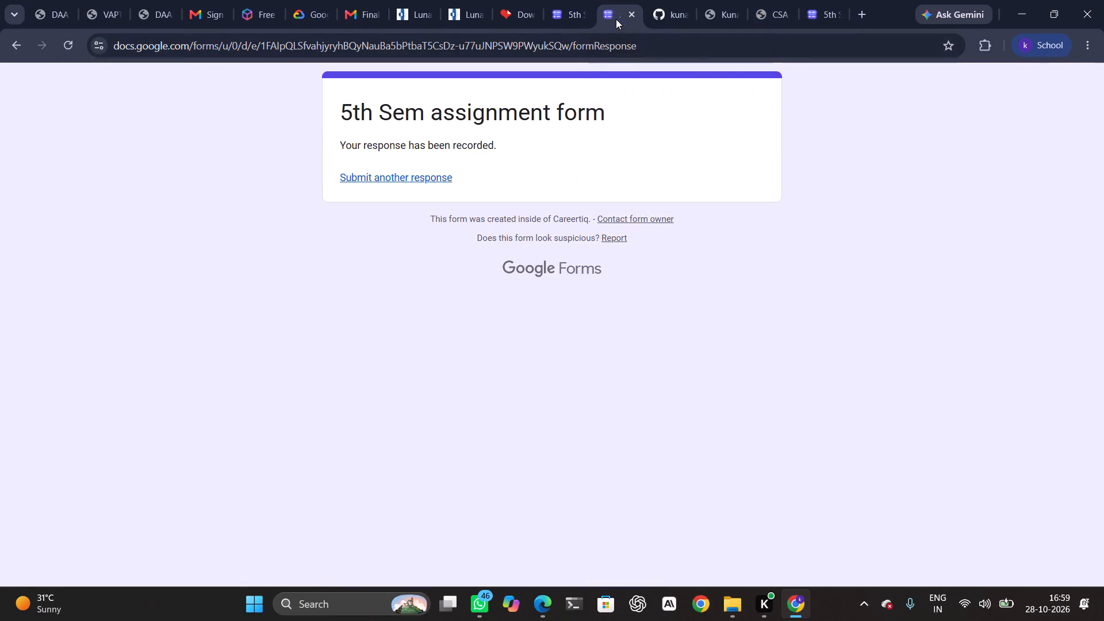
{"action": "left_click", "coordinate": [824, 18]}
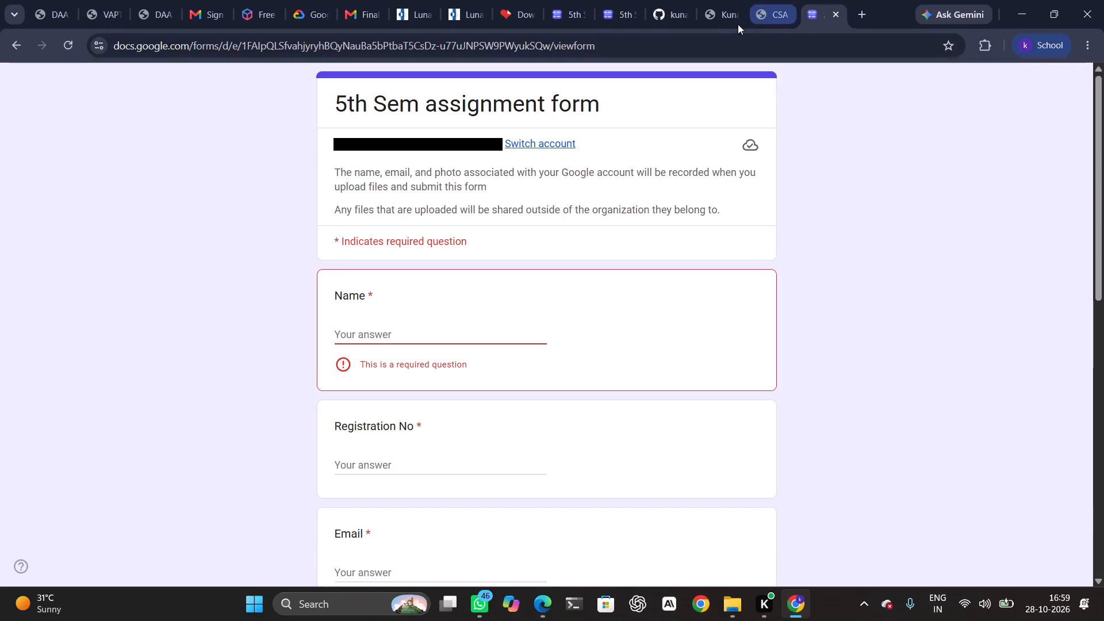
{"action": "left_click", "coordinate": [608, 16]}
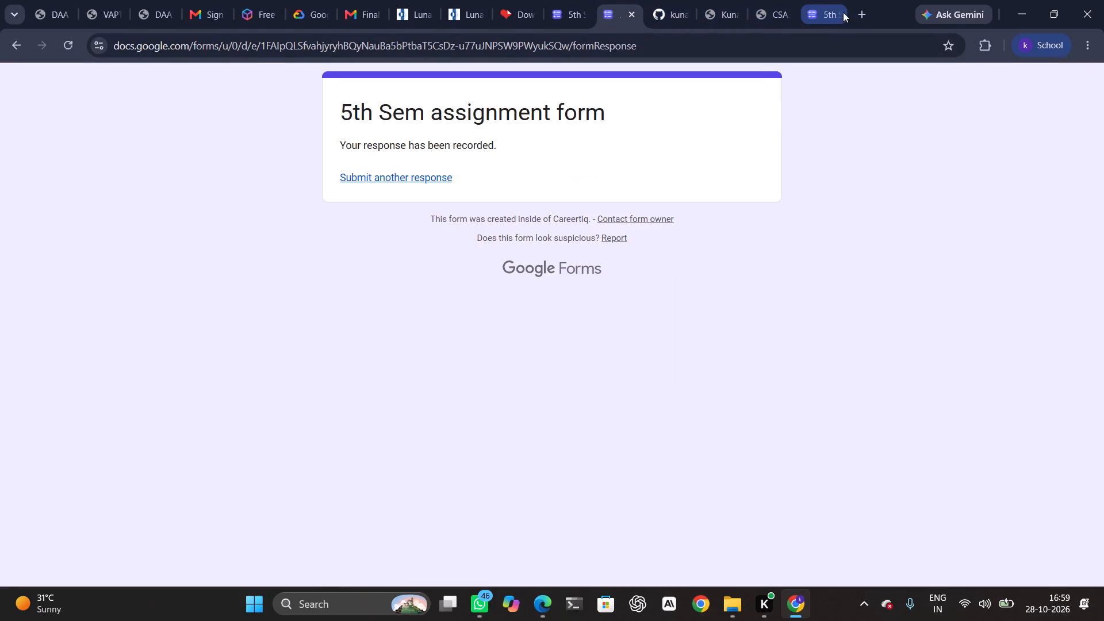
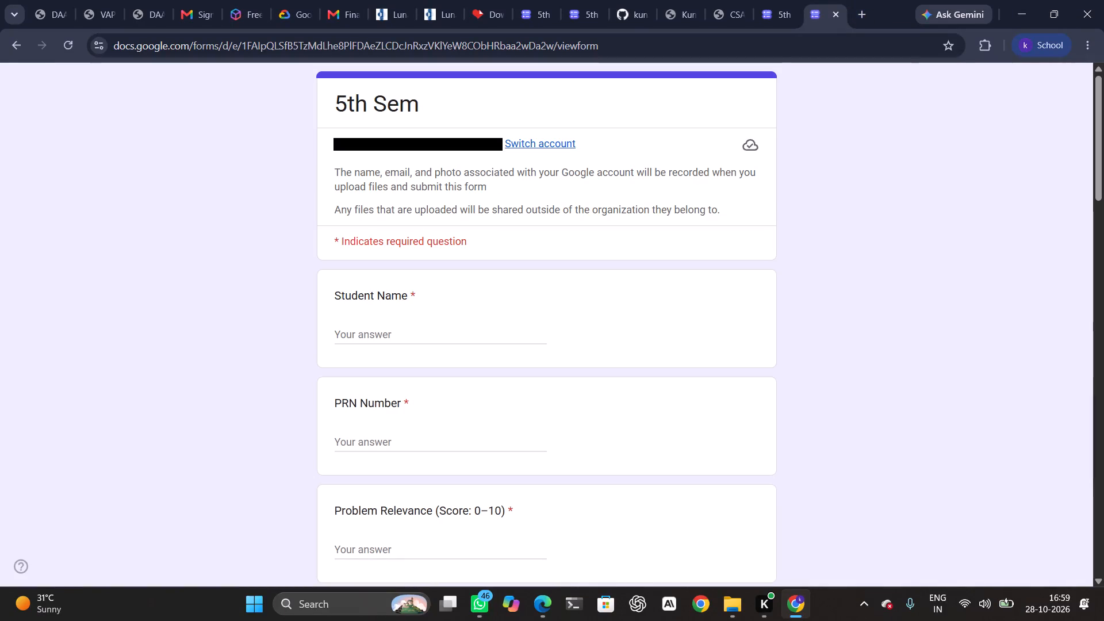
Enter the student's full name in the Student Name field of the 5th Sem form.
{"action": "left_click", "coordinate": [383, 339]}
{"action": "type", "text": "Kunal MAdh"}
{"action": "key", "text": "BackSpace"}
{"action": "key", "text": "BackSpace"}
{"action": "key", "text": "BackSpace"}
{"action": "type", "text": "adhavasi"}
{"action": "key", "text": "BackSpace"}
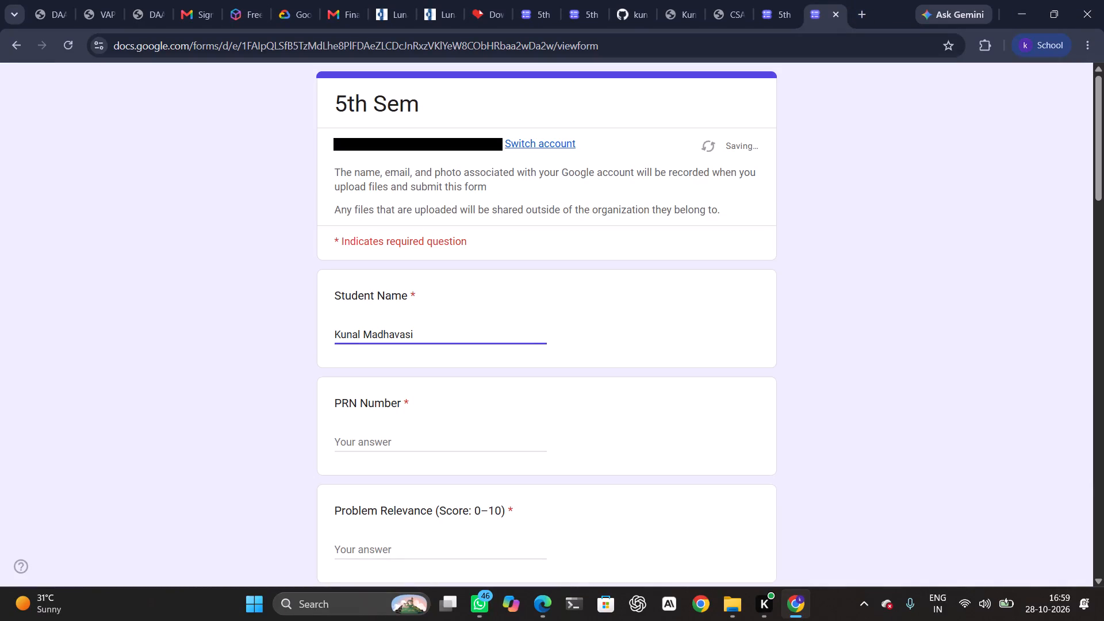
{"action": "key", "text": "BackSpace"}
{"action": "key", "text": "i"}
Enter the student's PRN in the PRN Number field.
{"action": "scroll", "coordinate": [383, 339], "scroll_direction": "down", "scroll_amount": 1}
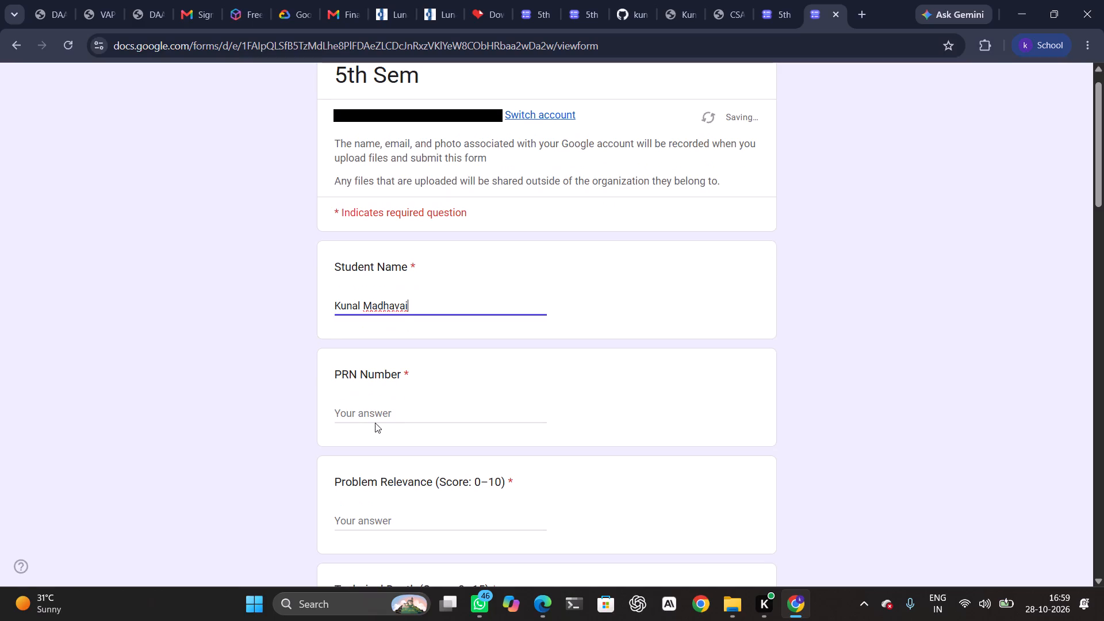
{"action": "left_click", "coordinate": [384, 414]}
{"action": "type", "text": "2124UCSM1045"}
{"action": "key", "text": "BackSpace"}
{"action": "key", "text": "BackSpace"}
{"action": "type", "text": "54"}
Score Problem Relevance 10 and Technical Depth, Tool/Tech Usage and Practical Implementation 15 each.
{"action": "scroll", "coordinate": [384, 414], "scroll_direction": "down", "scroll_amount": 1}
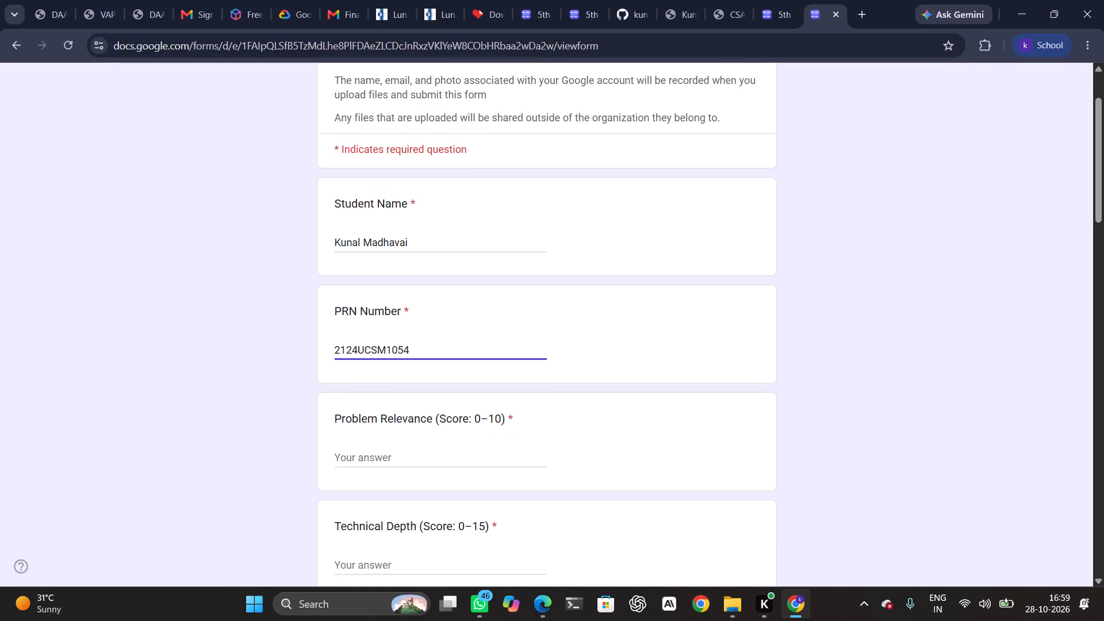
{"action": "left_click", "coordinate": [381, 462]}
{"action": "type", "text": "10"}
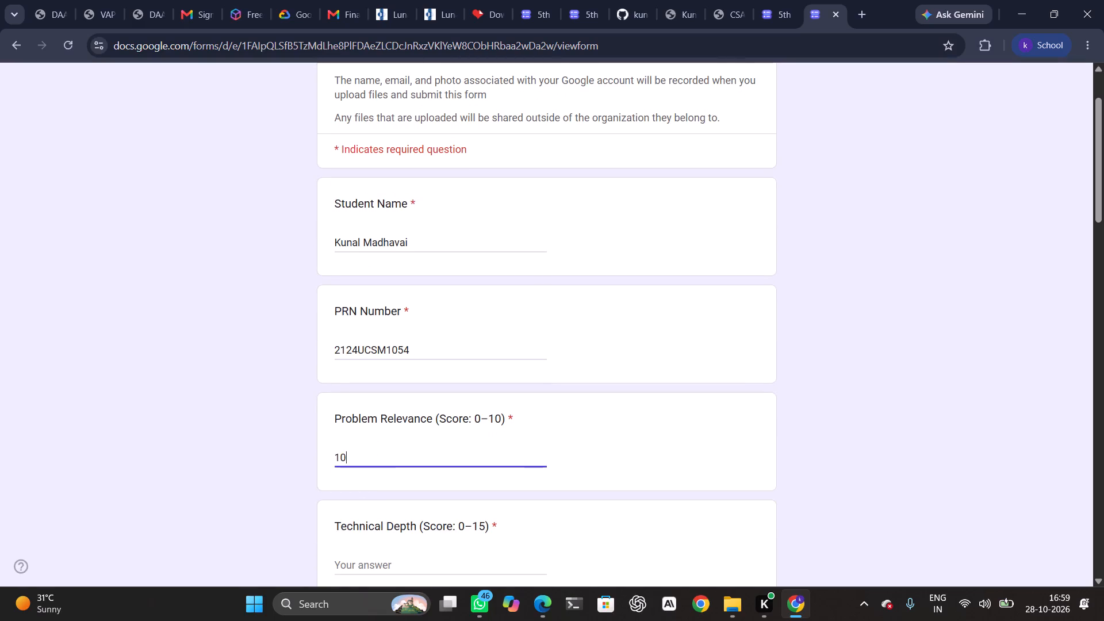
{"action": "scroll", "coordinate": [381, 462], "scroll_direction": "down", "scroll_amount": 1}
{"action": "left_click", "coordinate": [434, 451]}
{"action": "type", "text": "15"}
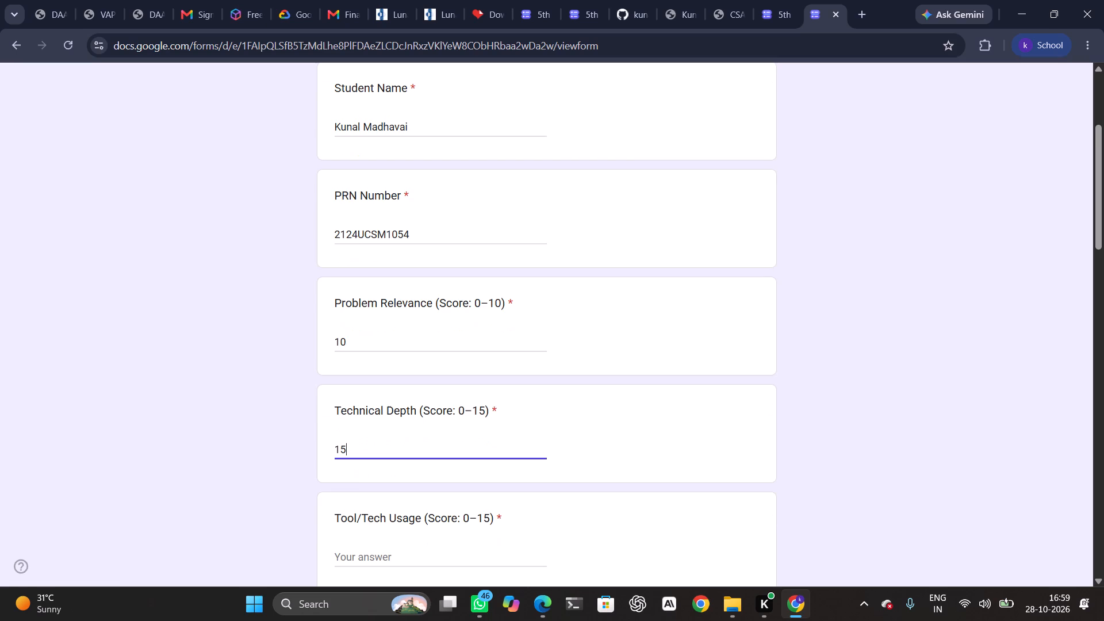
{"action": "scroll", "coordinate": [434, 451], "scroll_direction": "down", "scroll_amount": 1}
{"action": "left_click", "coordinate": [434, 450]}
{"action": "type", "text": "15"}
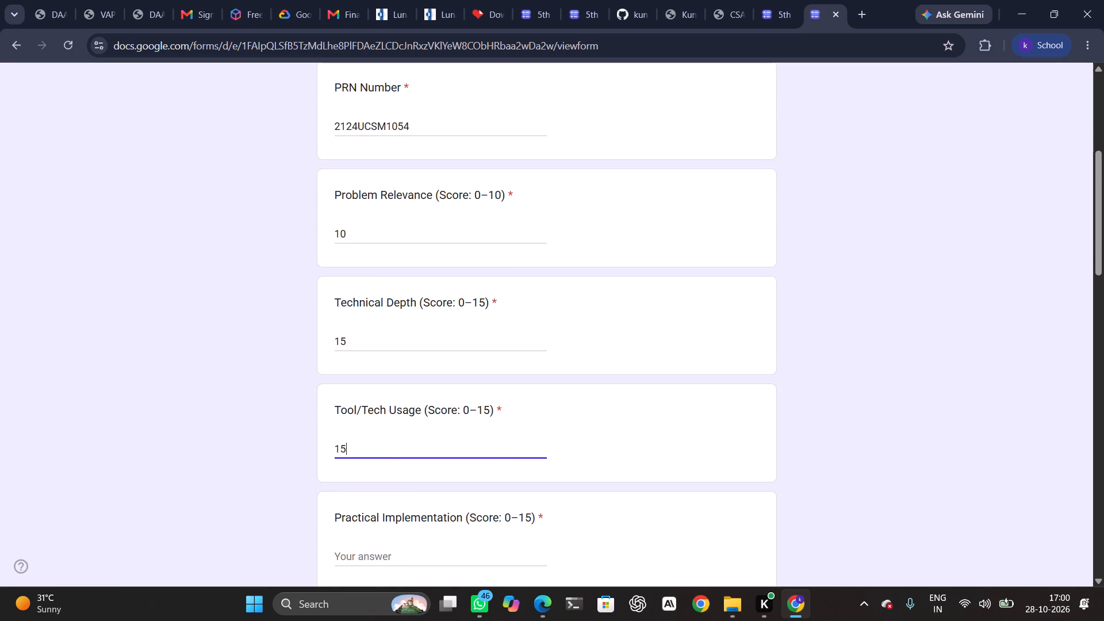
{"action": "scroll", "coordinate": [434, 450], "scroll_direction": "down", "scroll_amount": 1}
{"action": "left_click", "coordinate": [448, 454]}
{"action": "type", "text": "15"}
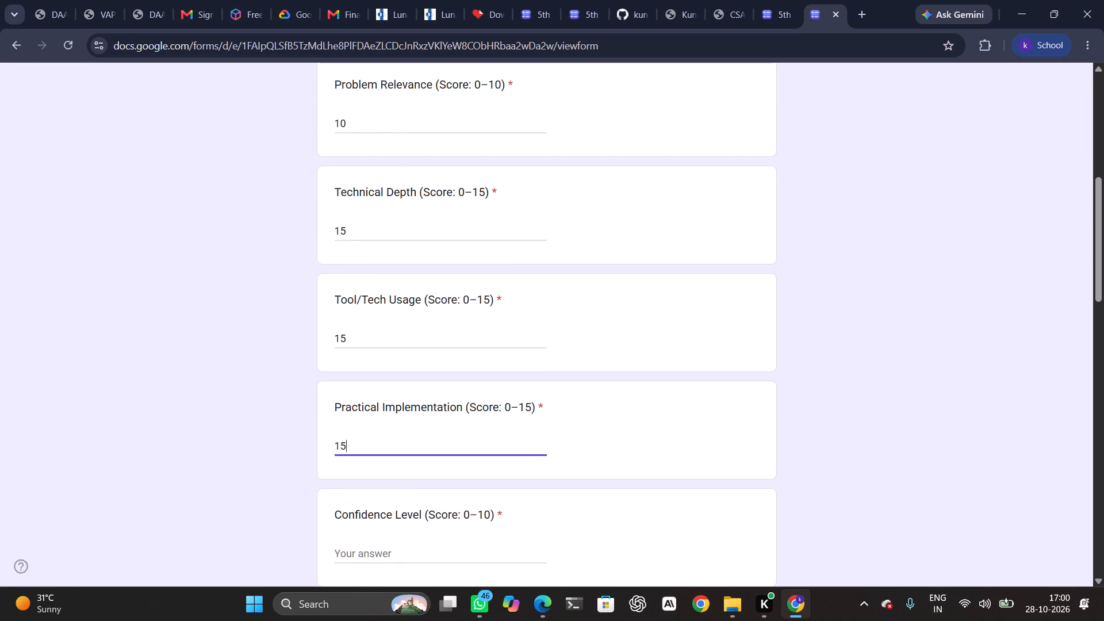
Score both Confidence Level and Innovation / Creativity 10.
{"action": "scroll", "coordinate": [448, 454], "scroll_direction": "down", "scroll_amount": 1}
{"action": "left_click", "coordinate": [458, 451]}
{"action": "left_click", "coordinate": [469, 438]}
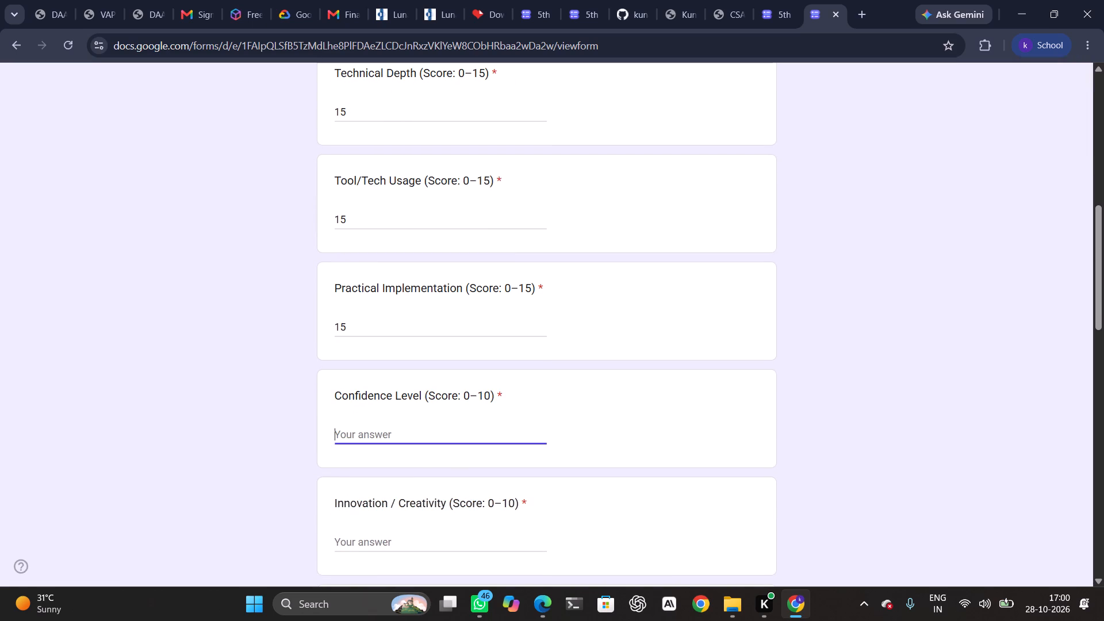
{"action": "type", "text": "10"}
{"action": "scroll", "coordinate": [469, 438], "scroll_direction": "down", "scroll_amount": 1}
{"action": "left_click", "coordinate": [460, 447]}
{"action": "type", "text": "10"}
Score Answering Q&A, Time Management and Overall Readiness 5 each.
{"action": "scroll", "coordinate": [460, 447], "scroll_direction": "down", "scroll_amount": 1}
{"action": "left_click", "coordinate": [421, 507]}
{"action": "left_click", "coordinate": [411, 516]}
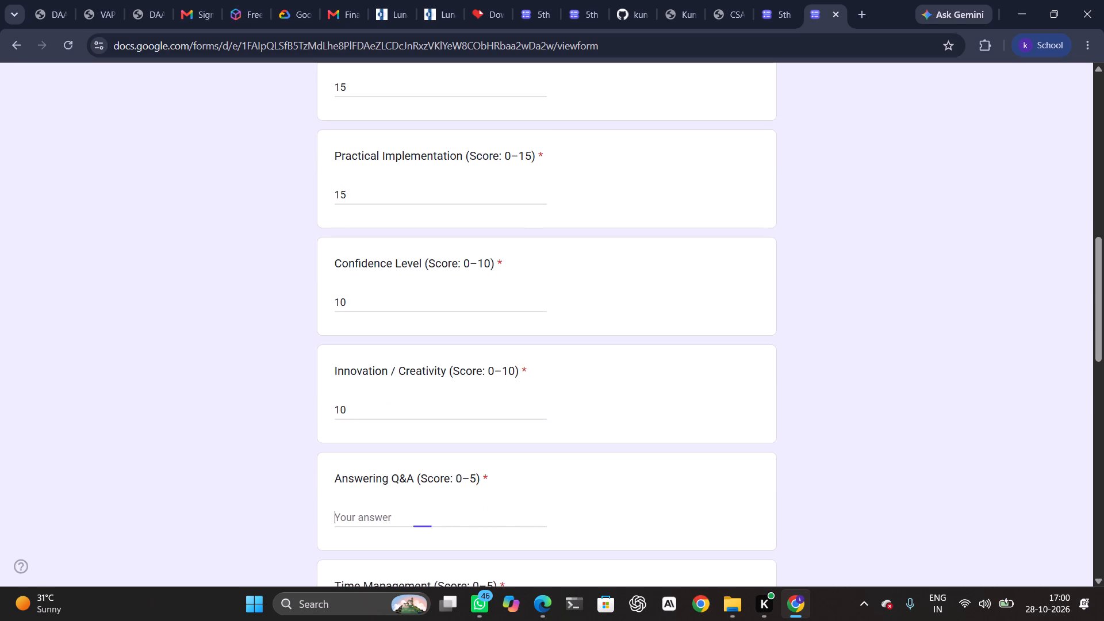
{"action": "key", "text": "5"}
{"action": "scroll", "coordinate": [411, 516], "scroll_direction": "down", "scroll_amount": 1}
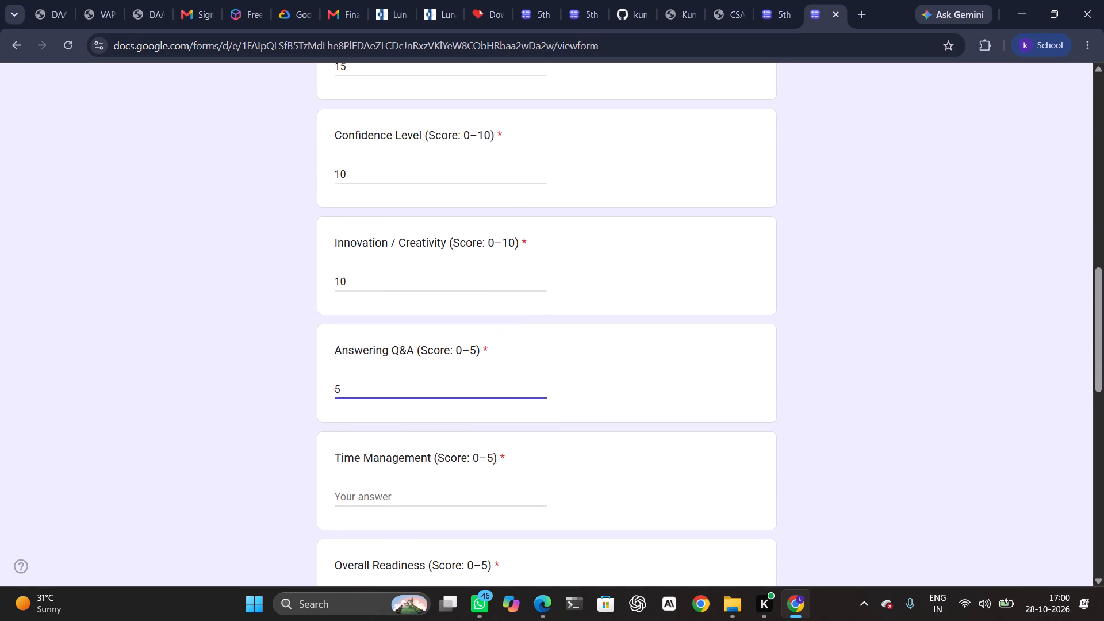
{"action": "left_click", "coordinate": [405, 499]}
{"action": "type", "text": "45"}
{"action": "scroll", "coordinate": [405, 499], "scroll_direction": "down", "scroll_amount": 1}
{"action": "key", "text": "BackSpace"}
{"action": "key", "text": "BackSpace"}
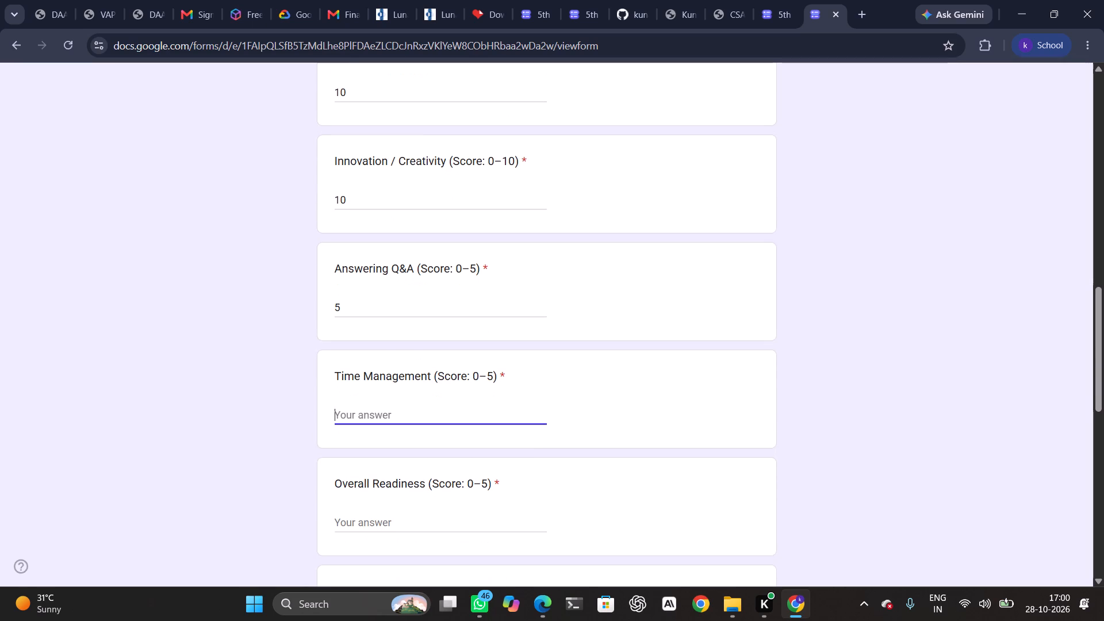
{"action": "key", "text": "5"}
{"action": "scroll", "coordinate": [405, 499], "scroll_direction": "down", "scroll_amount": 1}
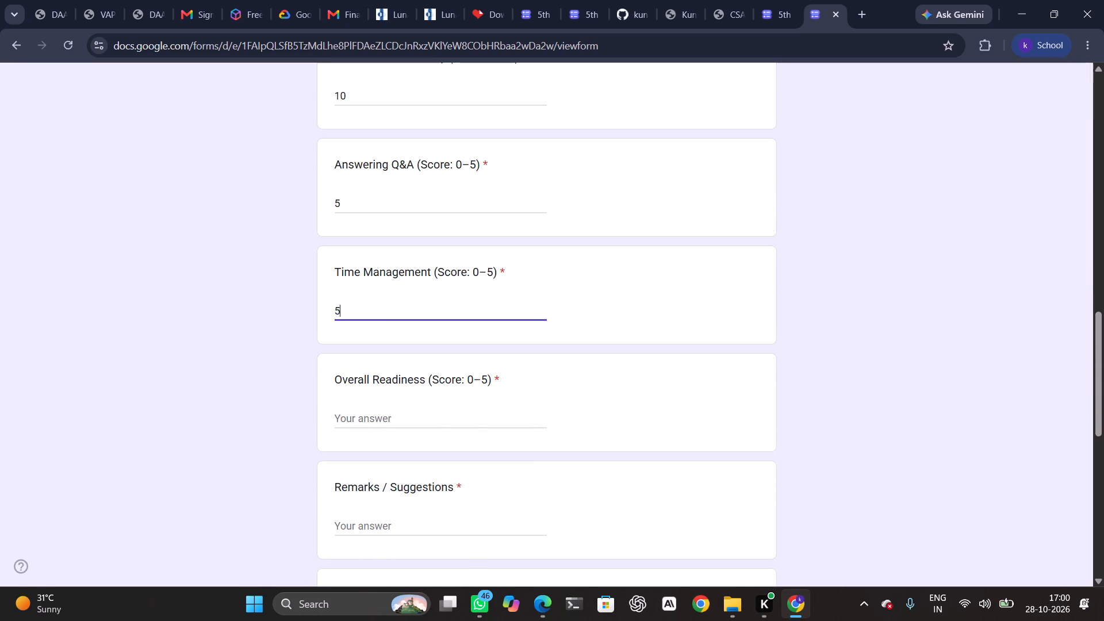
{"action": "left_click", "coordinate": [479, 420]}
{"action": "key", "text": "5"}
Enter "Good" as the answer to Remarks / Suggestions.
{"action": "scroll", "coordinate": [479, 420], "scroll_direction": "down", "scroll_amount": 1}
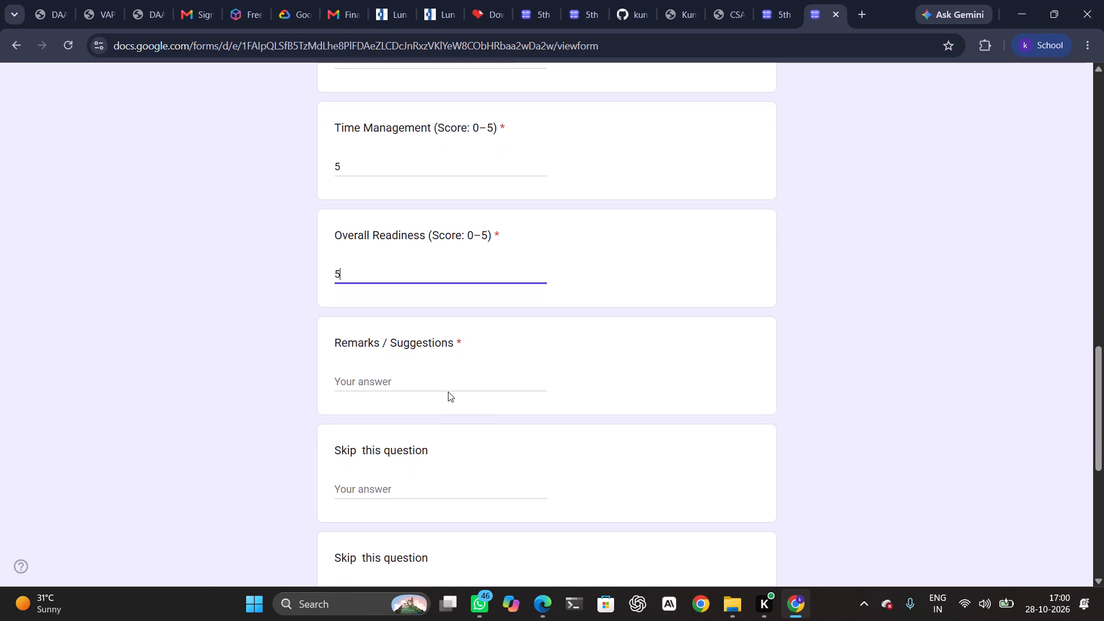
{"action": "left_click", "coordinate": [453, 379]}
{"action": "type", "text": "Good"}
{"action": "scroll", "coordinate": [453, 379], "scroll_direction": "down", "scroll_amount": 1}
{"action": "left_click", "coordinate": [443, 402]}
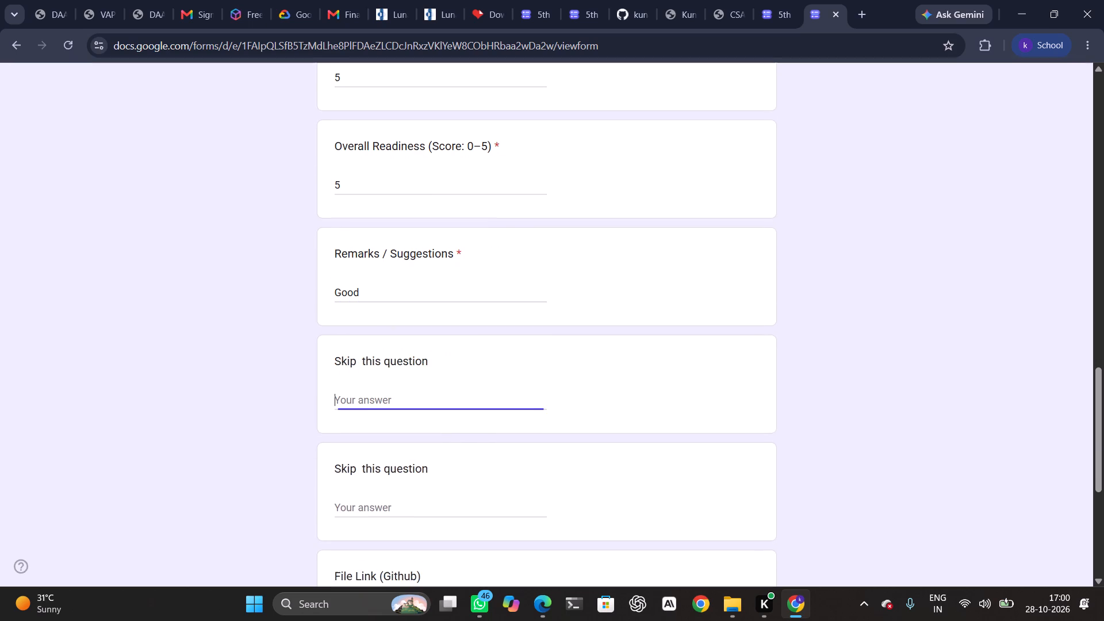
Open the CSA_UNIT_1_ASSIGNMENT repository on GitHub to get the address for the form's File Link (Github) field.
{"action": "scroll", "coordinate": [443, 402], "scroll_direction": "down", "scroll_amount": 2}
{"action": "left_click", "coordinate": [407, 425]}
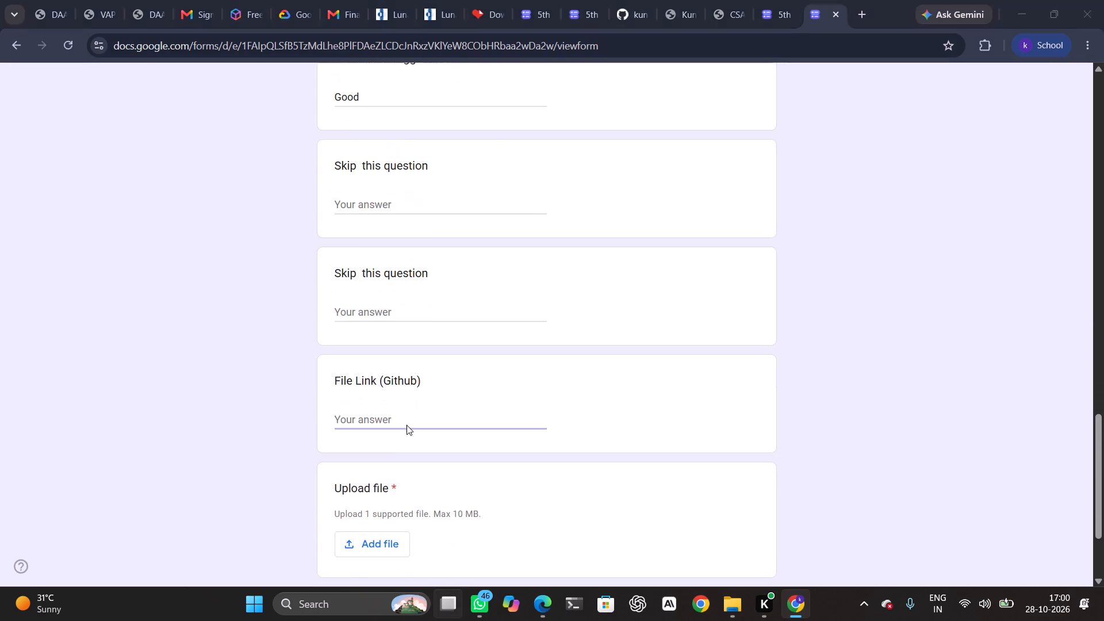
{"action": "left_click", "coordinate": [419, 181]}
{"action": "left_click", "coordinate": [624, 22]}
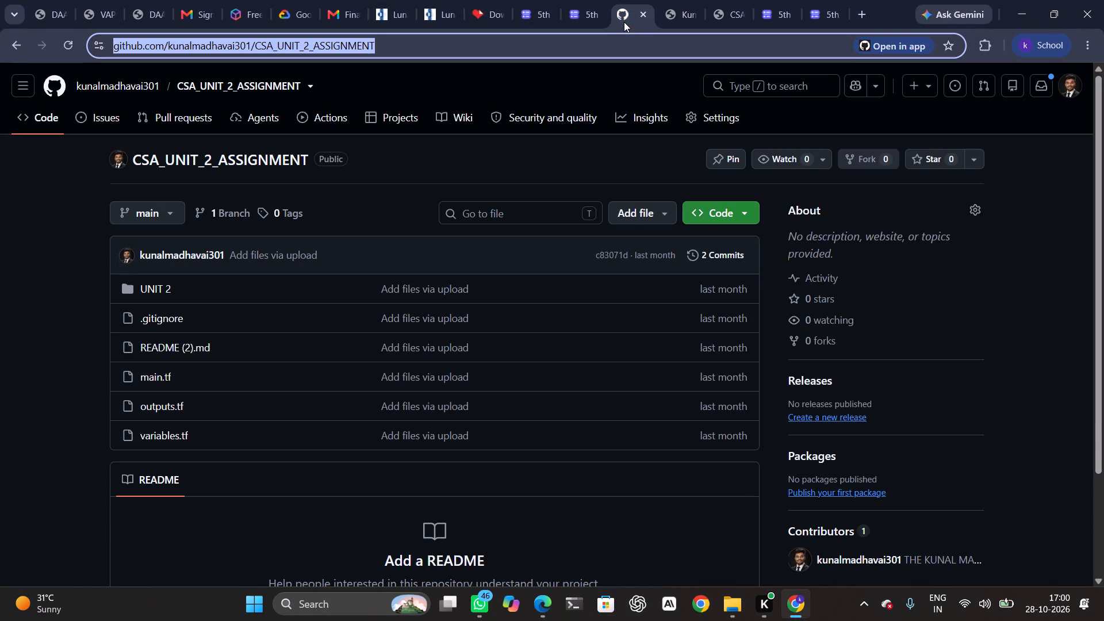
{"action": "scroll", "coordinate": [70, 302], "scroll_direction": "right", "scroll_amount": 6}
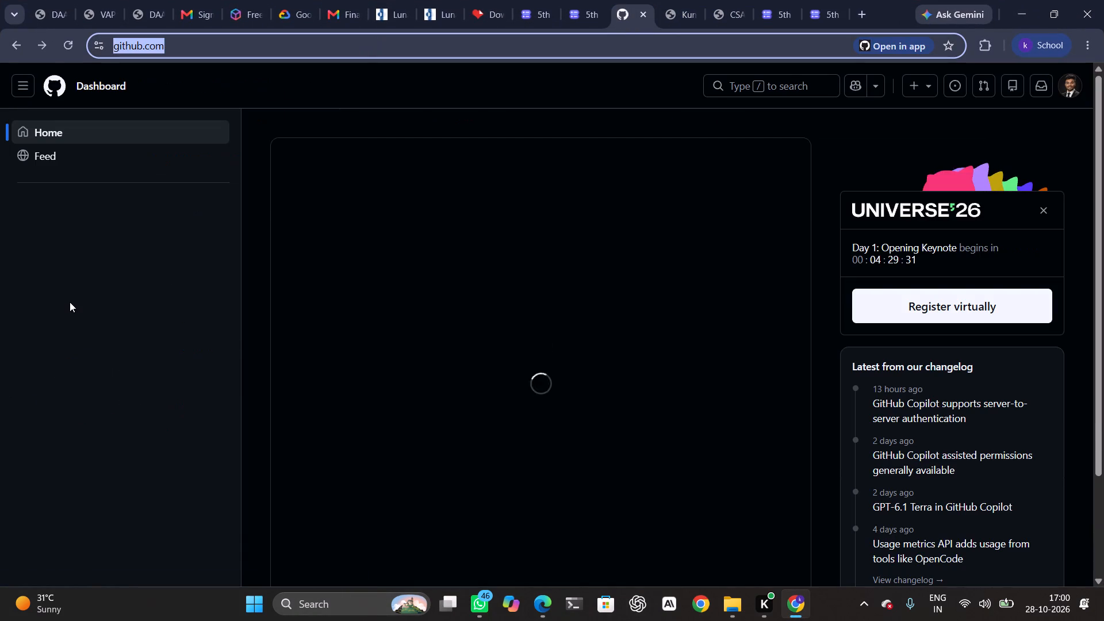
{"action": "left_click", "coordinate": [98, 343]}
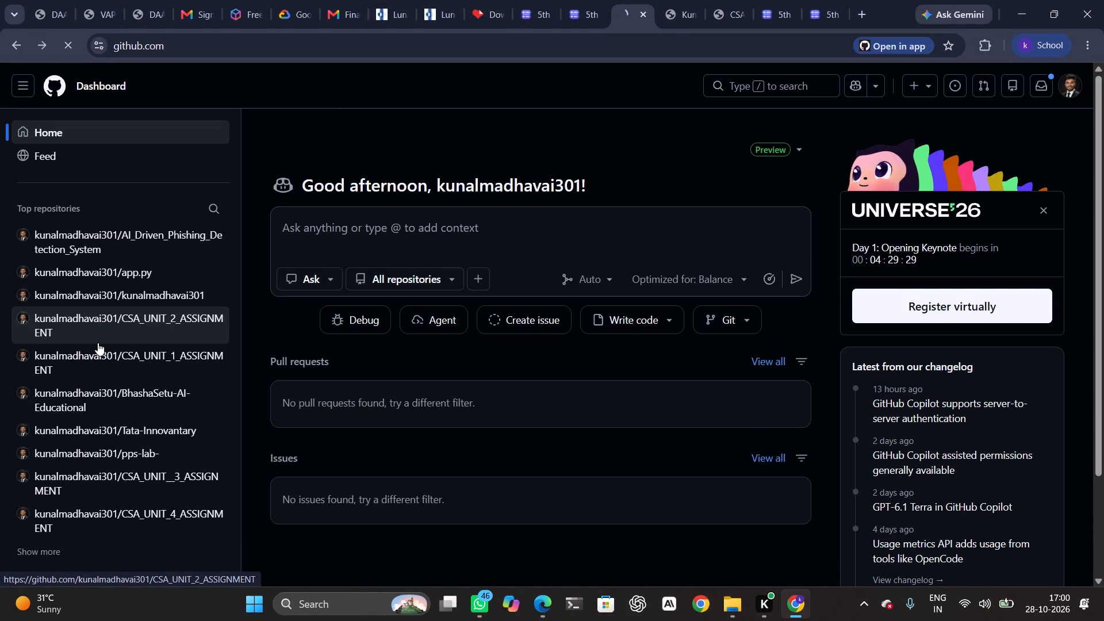
{"action": "left_click", "coordinate": [93, 360]}
{"action": "scroll", "coordinate": [93, 360], "scroll_direction": "right", "scroll_amount": 6}
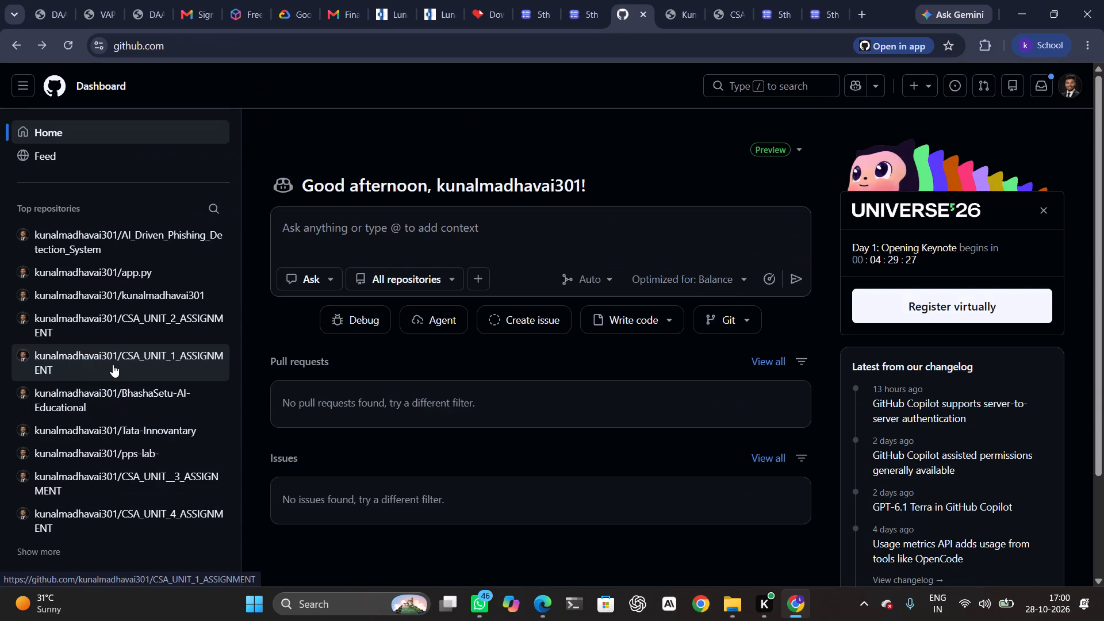
{"action": "left_click", "coordinate": [113, 365]}
Copy the CSA_UNIT_1_ASSIGNMENT repository's web address into the form's File Link (Github) field.
{"action": "left_click", "coordinate": [359, 44]}
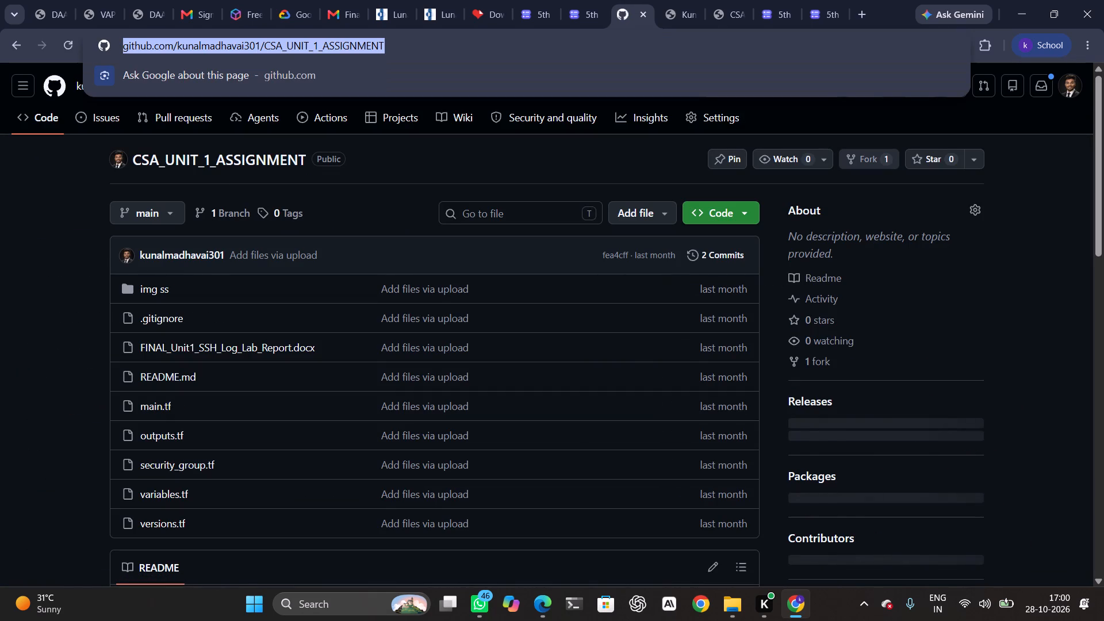
{"action": "key", "text": "ctrl+c"}
{"action": "key", "text": "ctrl+c"}
{"action": "key", "text": "ctrl+c"}
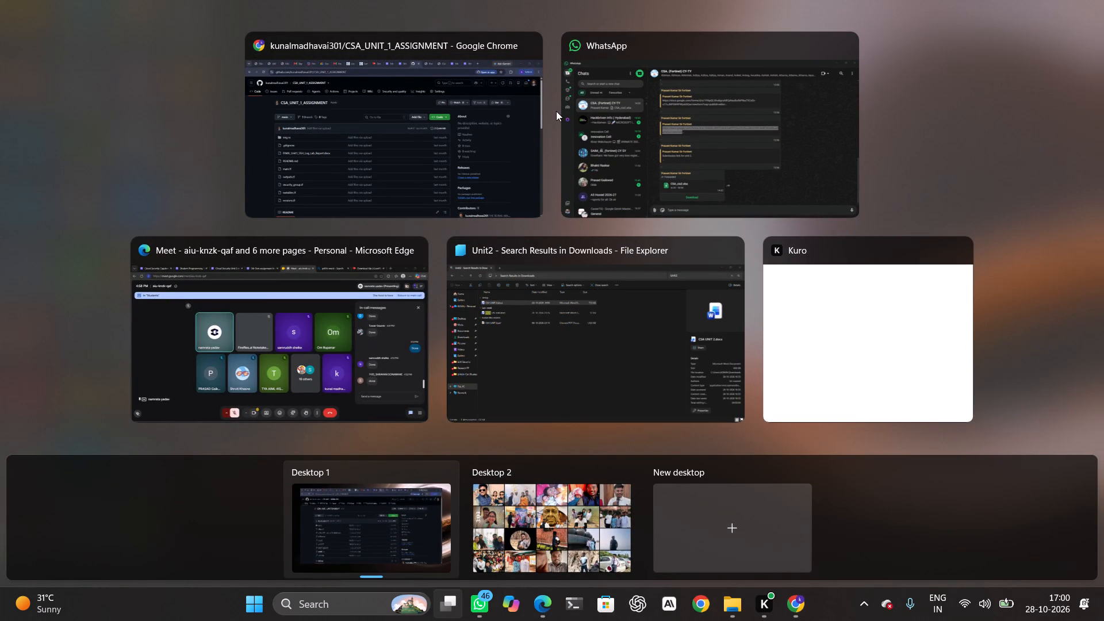
{"action": "left_click", "coordinate": [501, 141]}
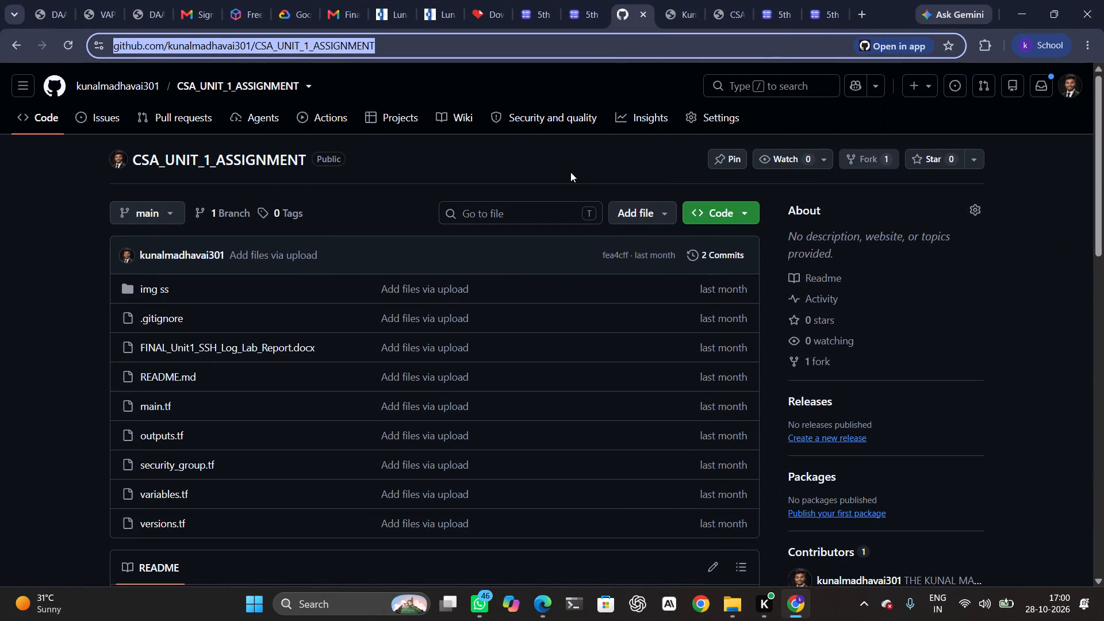
{"action": "key", "text": "ctrl+c"}
{"action": "key", "text": "ctrl+c"}
{"action": "left_click", "coordinate": [828, 21]}
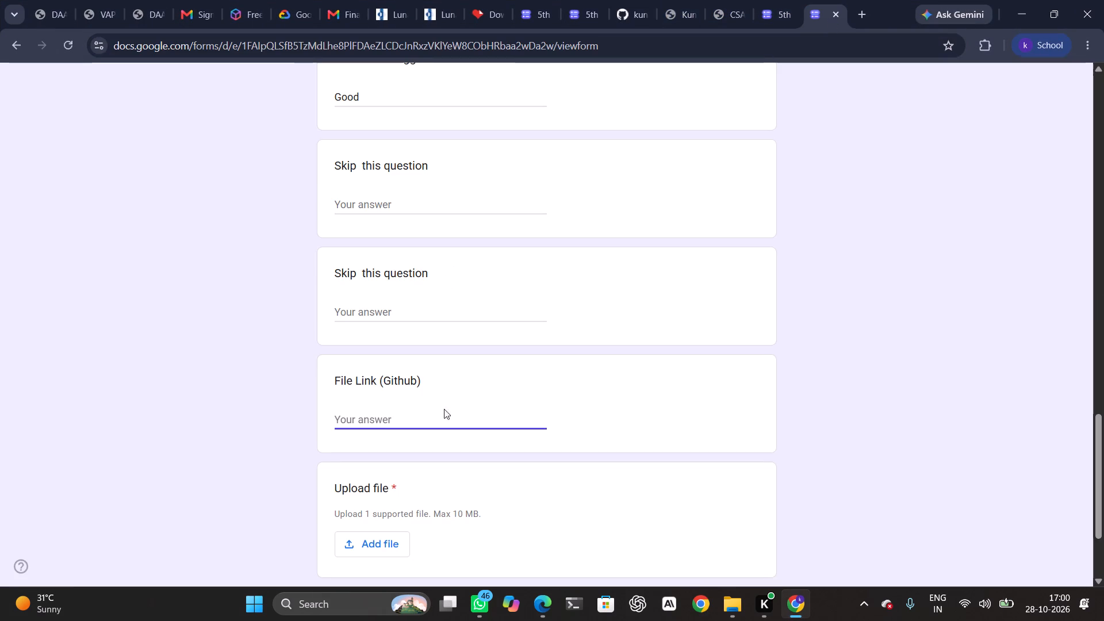
{"action": "key", "text": "ctrl+v"}
Search Downloads for "Unit1" and upload Unit1_SSH_Log_Lab_Final_Report.docx to the form's Upload file question.
{"action": "scroll", "coordinate": [442, 425], "scroll_direction": "down", "scroll_amount": 1}
{"action": "left_click", "coordinate": [365, 542]}
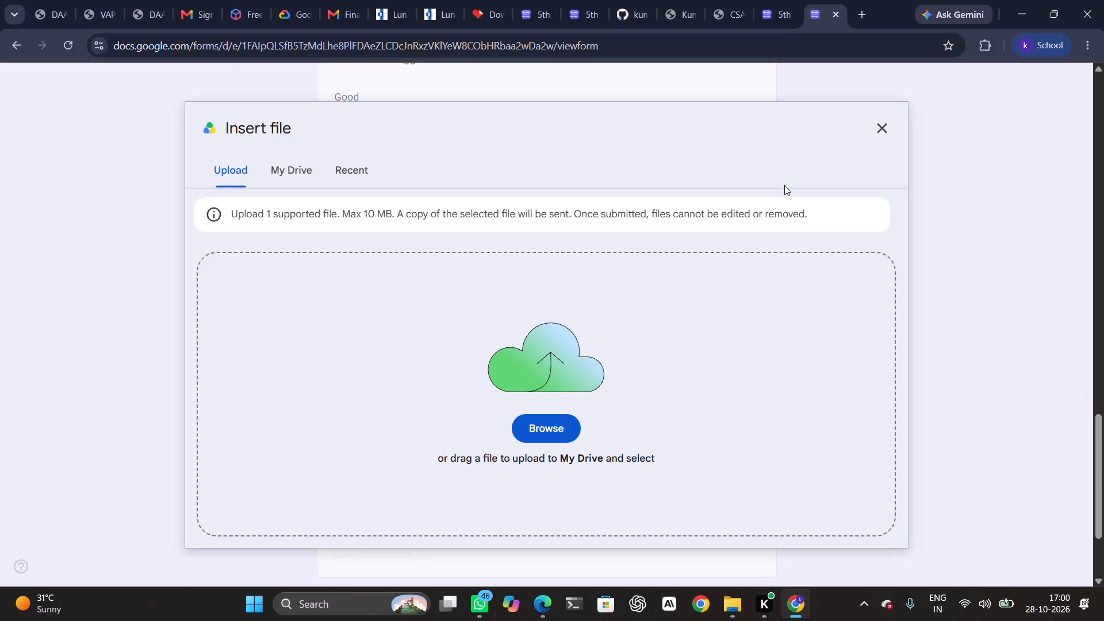
{"action": "left_click", "coordinate": [554, 427]}
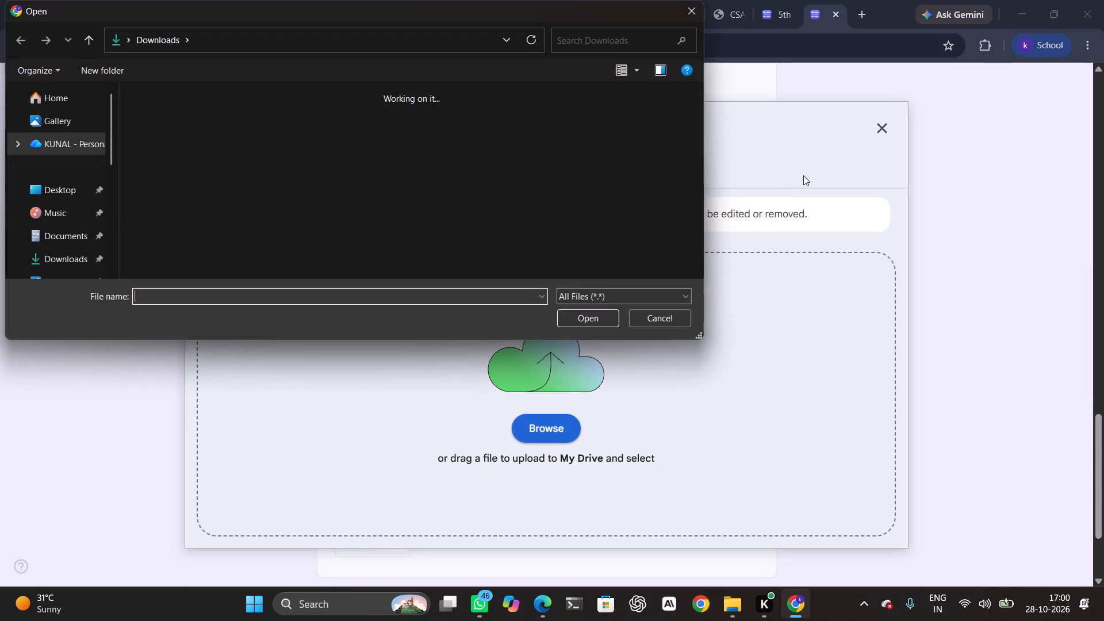
{"action": "left_click", "coordinate": [627, 34]}
{"action": "left_click", "coordinate": [627, 34]}
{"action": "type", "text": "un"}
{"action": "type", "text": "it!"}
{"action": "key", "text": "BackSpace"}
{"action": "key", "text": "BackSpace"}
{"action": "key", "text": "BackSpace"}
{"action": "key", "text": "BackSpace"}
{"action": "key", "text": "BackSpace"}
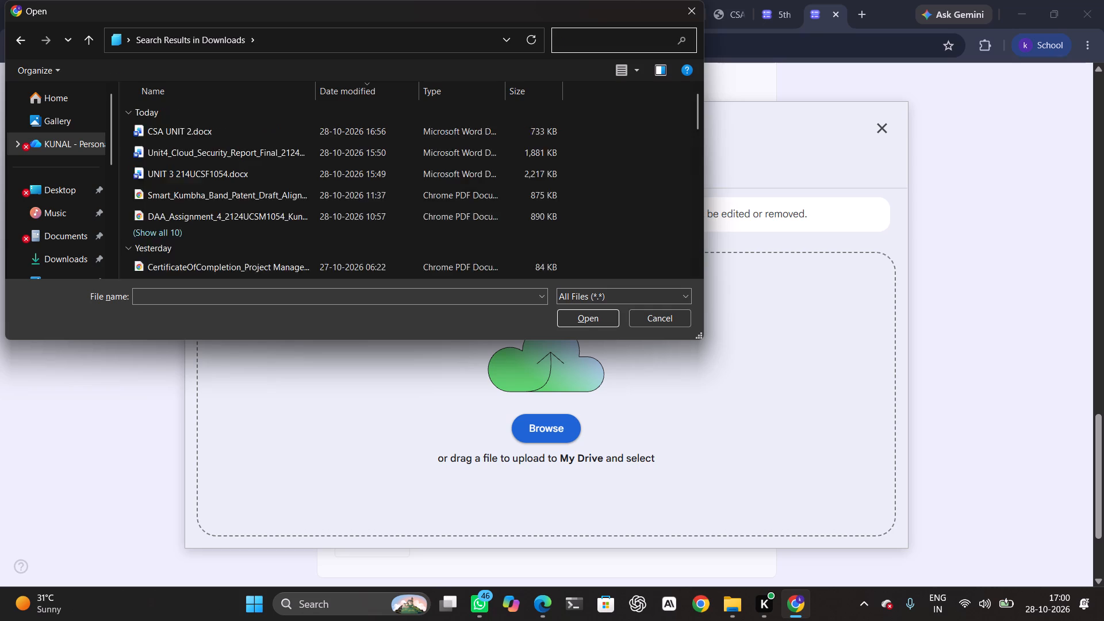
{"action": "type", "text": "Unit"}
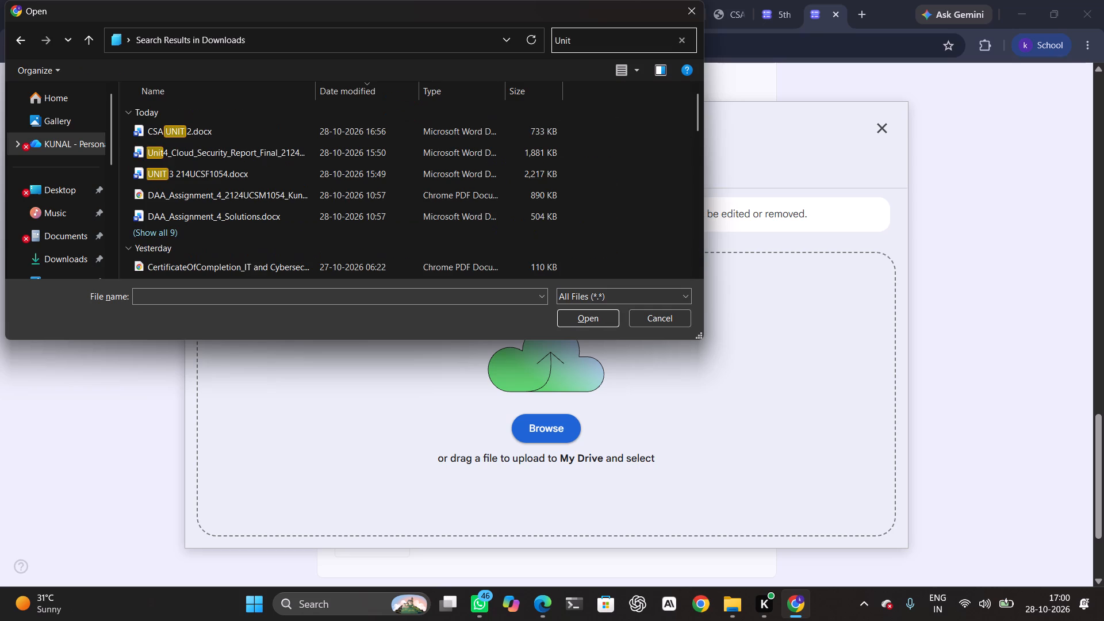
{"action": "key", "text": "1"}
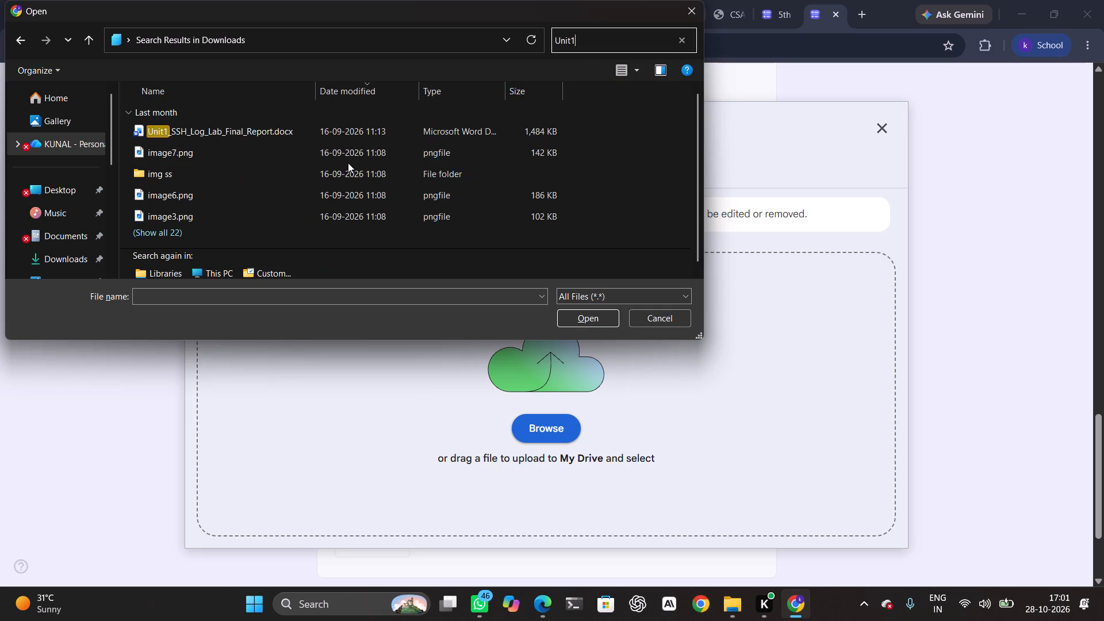
{"action": "left_click", "coordinate": [312, 131]}
{"action": "left_click", "coordinate": [576, 322]}
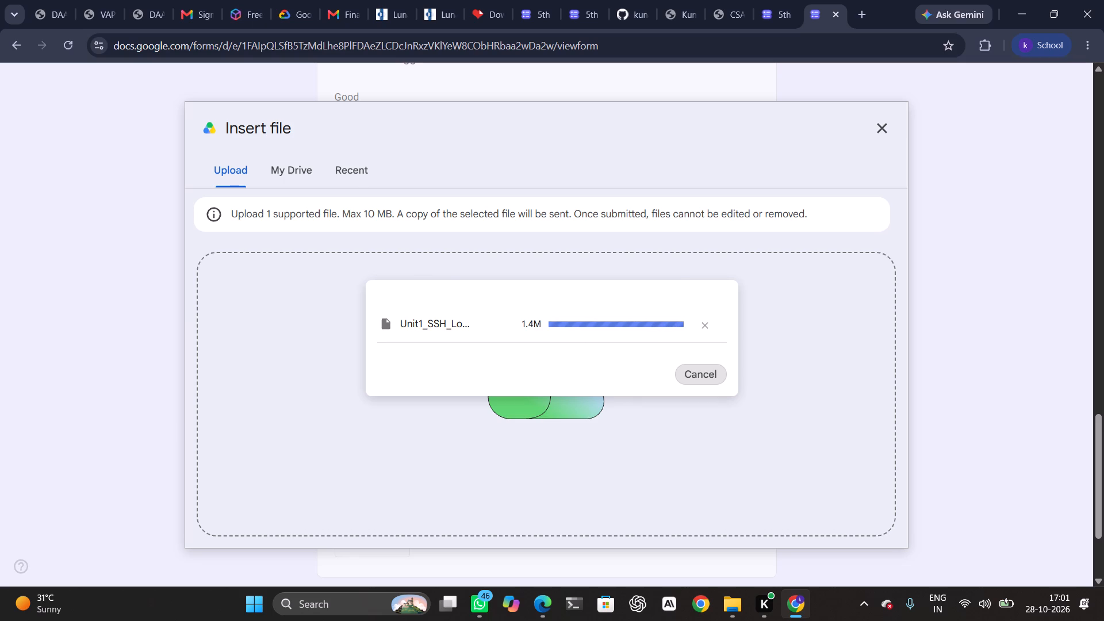
Submit the completed 5th Sem form with the Unit 1 report.
{"action": "scroll", "coordinate": [496, 438], "scroll_direction": "down", "scroll_amount": 3}
{"action": "left_click", "coordinate": [369, 463]}
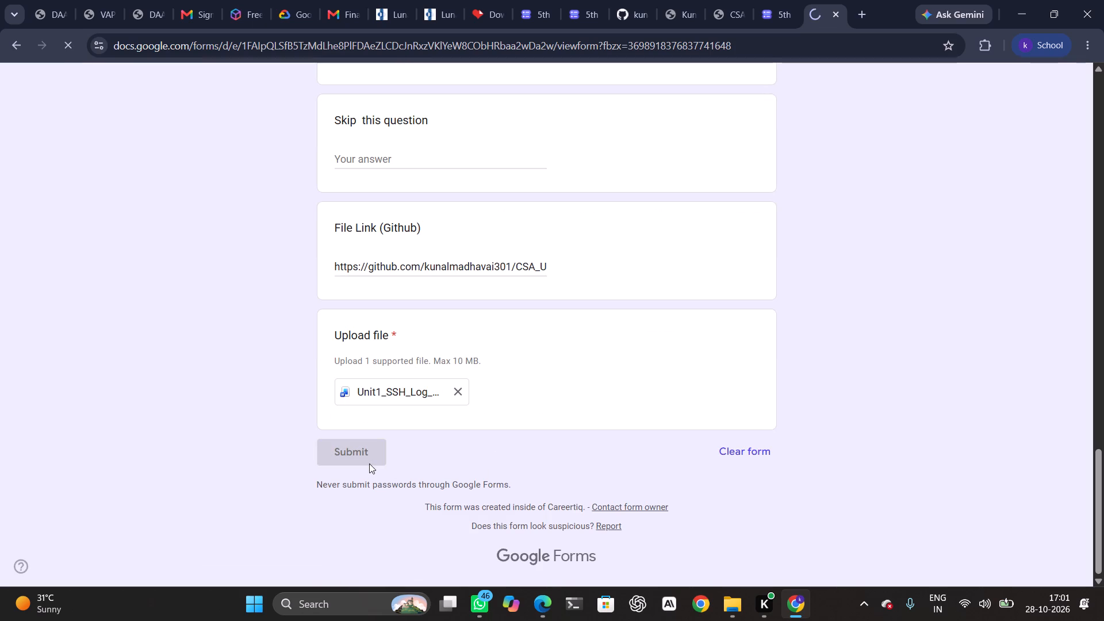
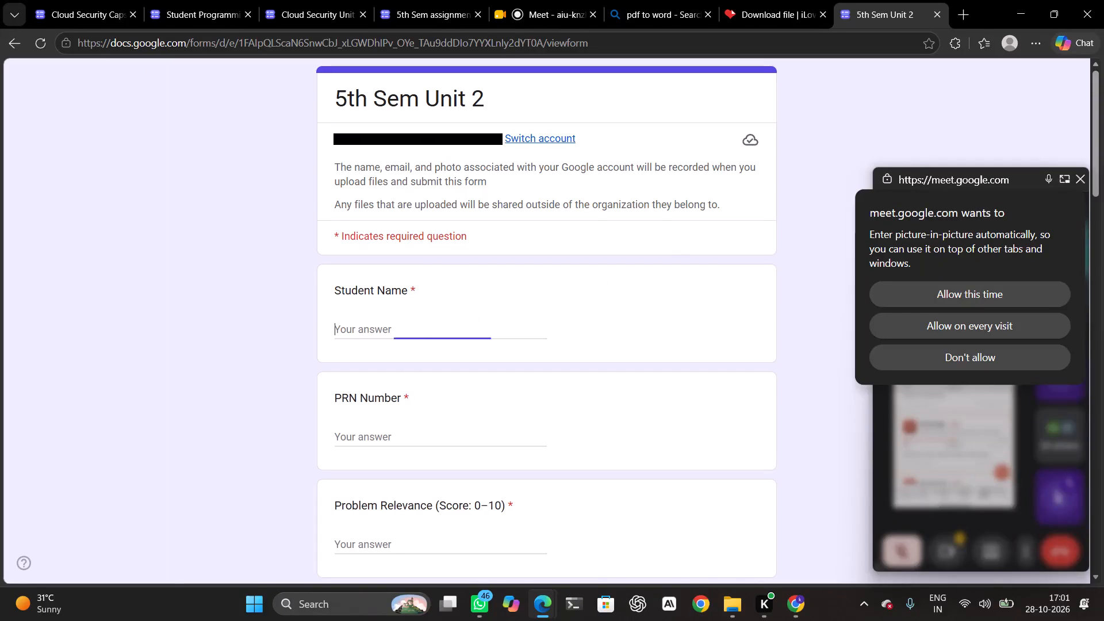
Fill in the Student Name and PRN Number fields of the 5th Sem Unit 2 form with the student's details.
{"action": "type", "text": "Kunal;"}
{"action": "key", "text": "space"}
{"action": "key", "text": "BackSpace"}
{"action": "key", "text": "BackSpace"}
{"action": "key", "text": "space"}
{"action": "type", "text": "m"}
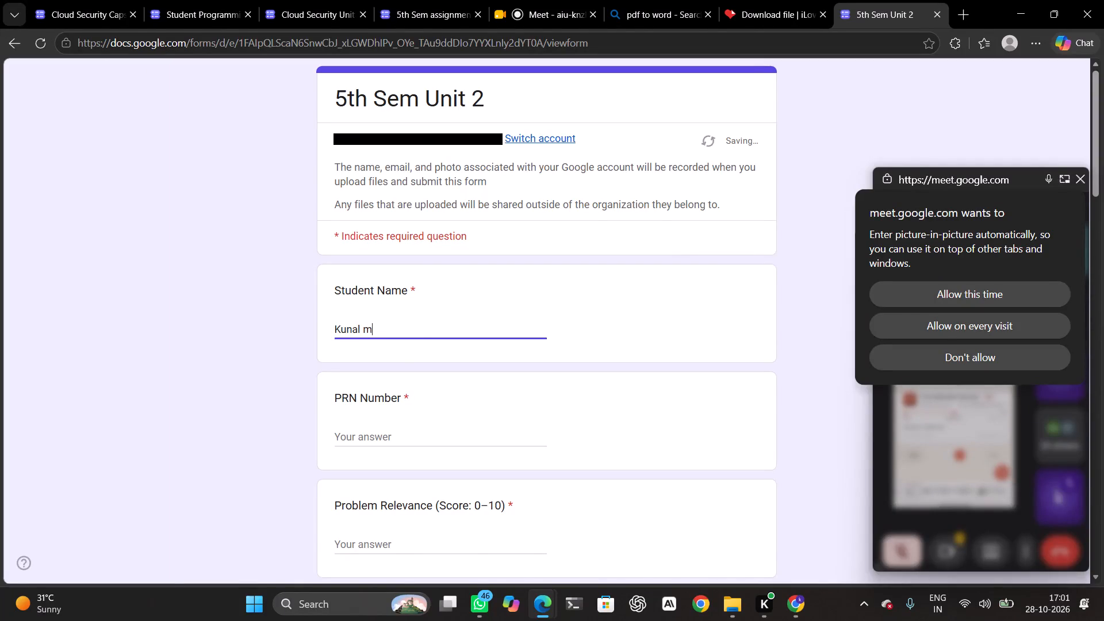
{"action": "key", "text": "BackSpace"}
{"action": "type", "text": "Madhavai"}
{"action": "scroll", "coordinate": [444, 330], "scroll_direction": "down", "scroll_amount": 1}
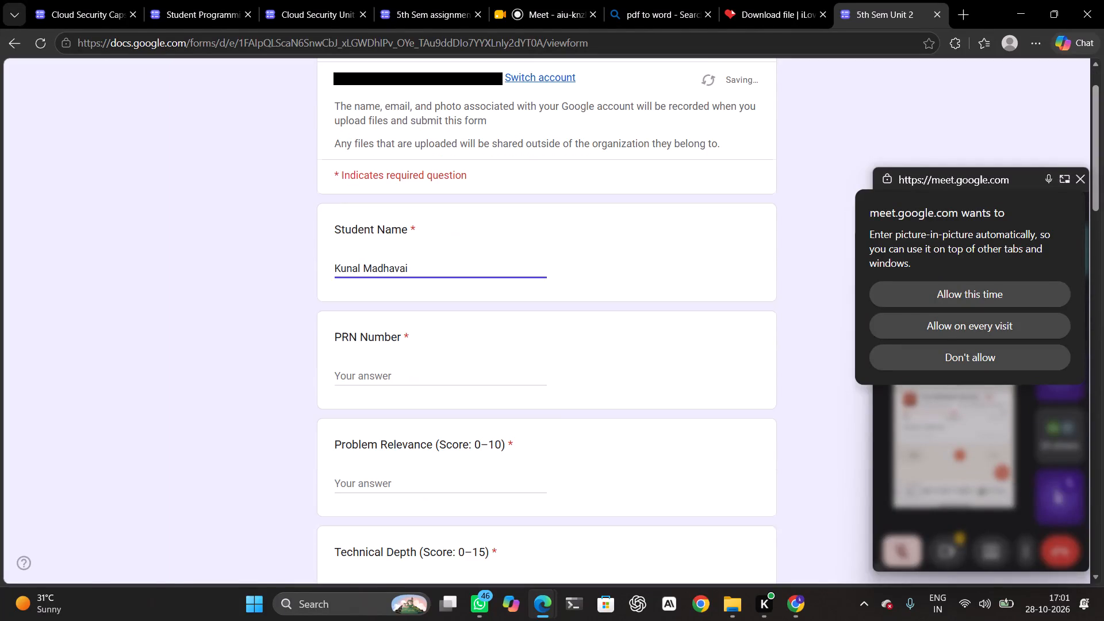
{"action": "scroll", "coordinate": [444, 330], "scroll_direction": "down", "scroll_amount": 1}
{"action": "left_click", "coordinate": [416, 358]}
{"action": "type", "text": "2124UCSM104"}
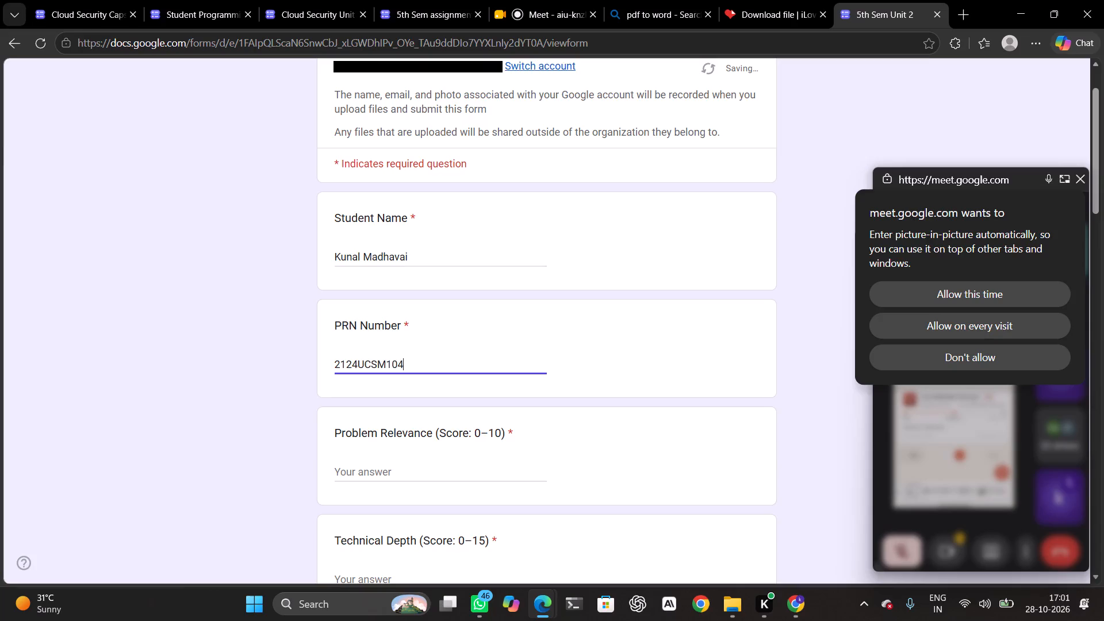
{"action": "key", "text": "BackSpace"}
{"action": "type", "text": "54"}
Score Problem Relevance 10, and Technical Depth, Tool/Tech Usage and Practical Implementation 15 each.
{"action": "scroll", "coordinate": [416, 358], "scroll_direction": "down", "scroll_amount": 1}
{"action": "left_click", "coordinate": [398, 378]}
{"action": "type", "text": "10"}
{"action": "scroll", "coordinate": [398, 378], "scroll_direction": "down", "scroll_amount": 1}
{"action": "left_click", "coordinate": [384, 429]}
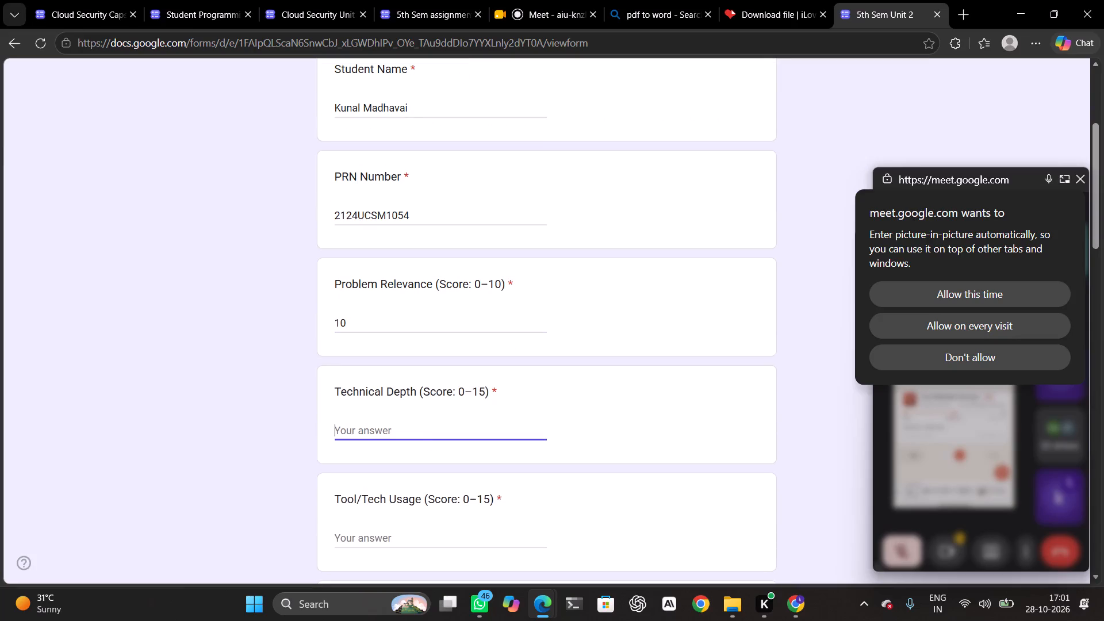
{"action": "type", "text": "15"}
{"action": "scroll", "coordinate": [384, 429], "scroll_direction": "down", "scroll_amount": 1}
{"action": "left_click", "coordinate": [367, 459]}
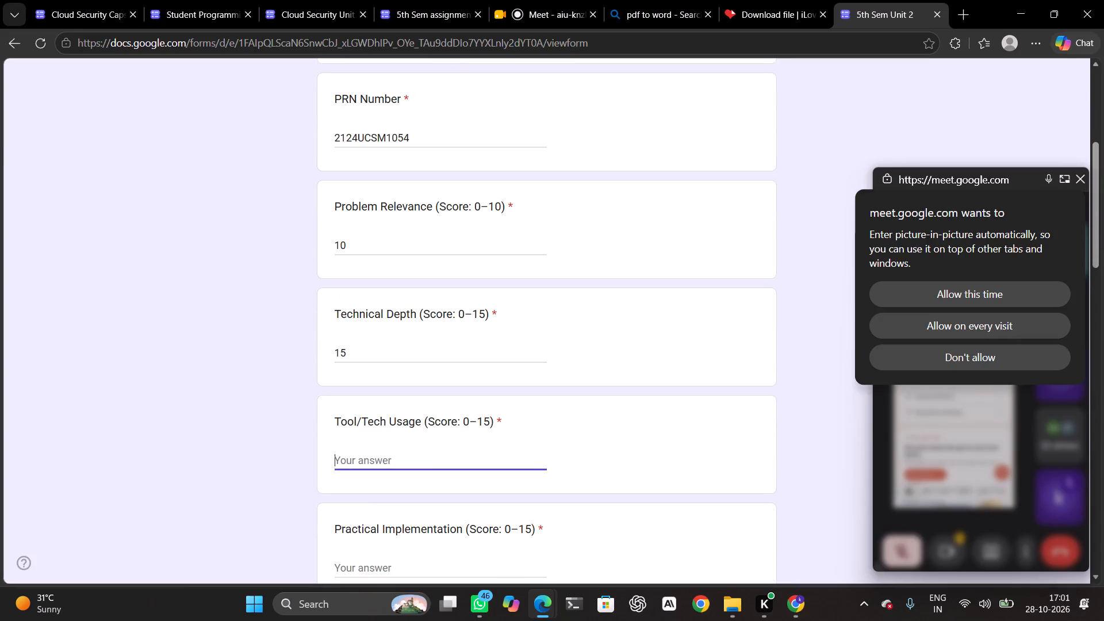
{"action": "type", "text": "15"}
{"action": "scroll", "coordinate": [367, 459], "scroll_direction": "down", "scroll_amount": 1}
{"action": "left_click", "coordinate": [369, 465]}
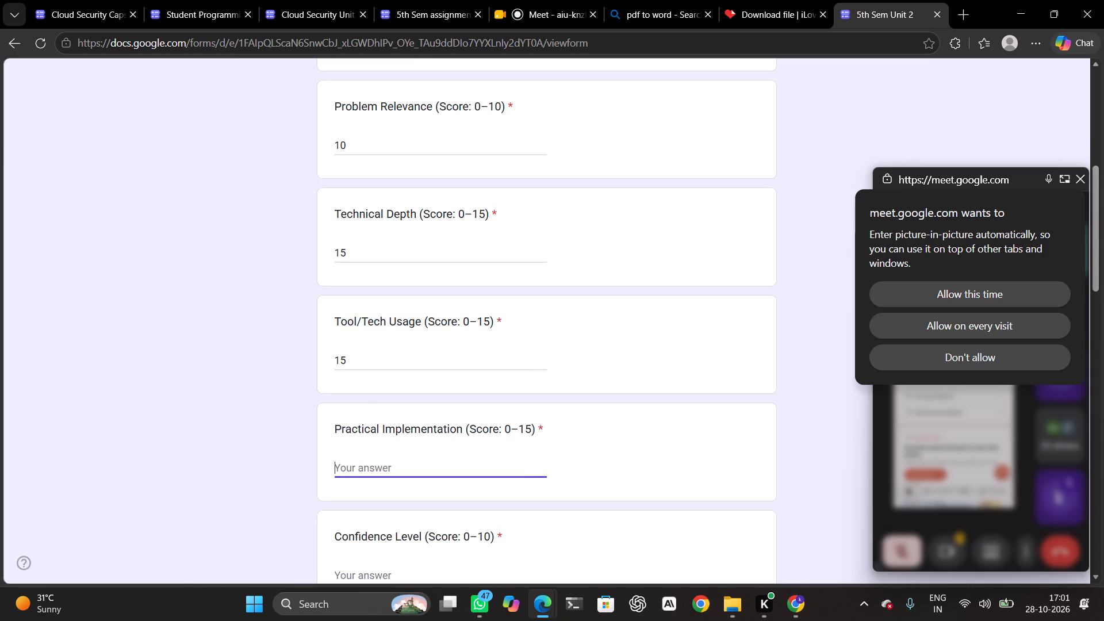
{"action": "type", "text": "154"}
{"action": "scroll", "coordinate": [369, 465], "scroll_direction": "down", "scroll_amount": 1}
{"action": "key", "text": "BackSpace"}
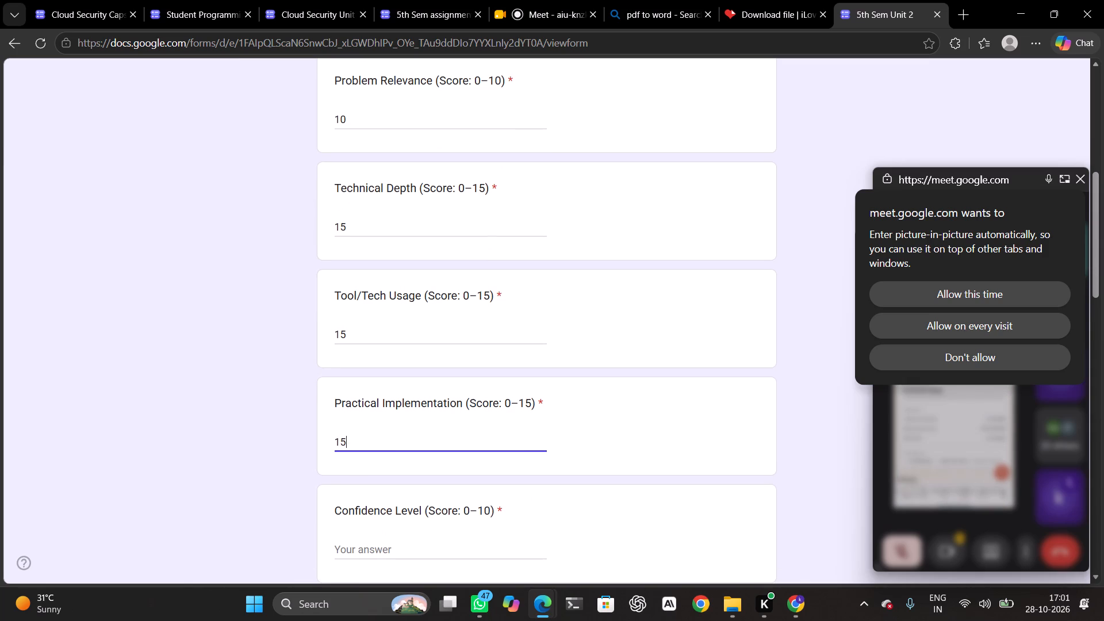
Score Confidence Level and Innovation / Creativity 10 each.
{"action": "scroll", "coordinate": [369, 465], "scroll_direction": "down", "scroll_amount": 1}
{"action": "left_click", "coordinate": [379, 448]}
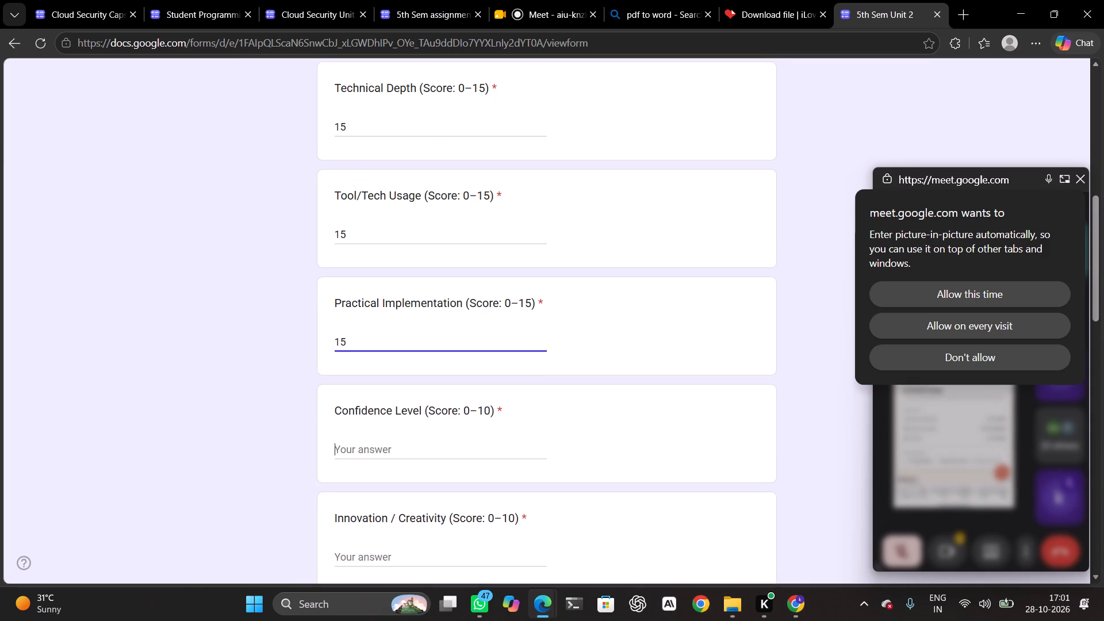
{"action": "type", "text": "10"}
{"action": "scroll", "coordinate": [379, 448], "scroll_direction": "down", "scroll_amount": 1}
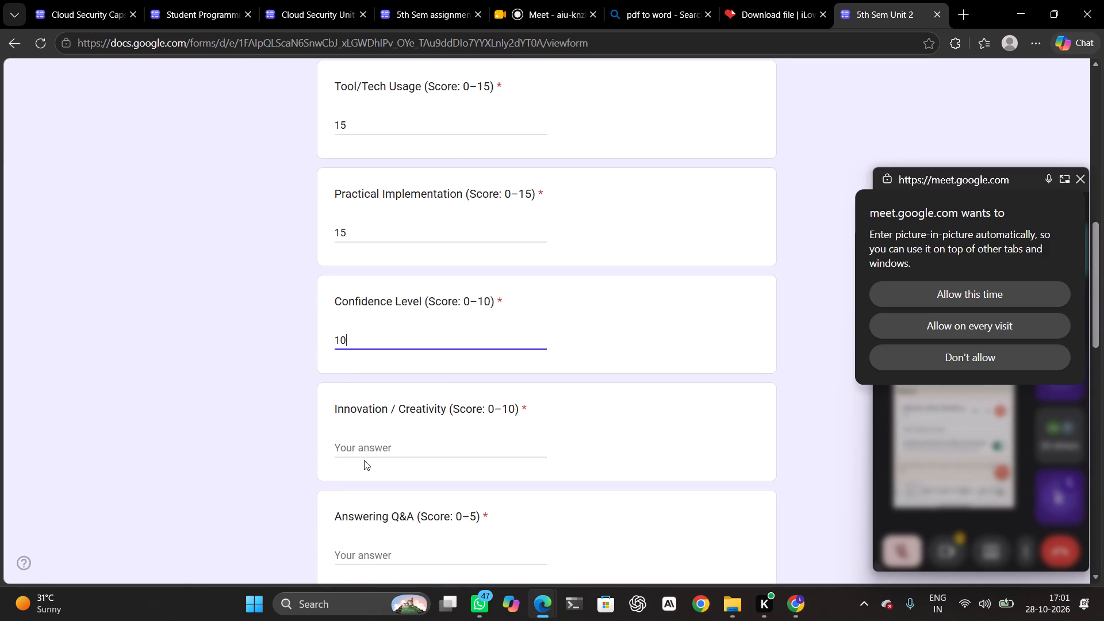
{"action": "left_click", "coordinate": [374, 442]}
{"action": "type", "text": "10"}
Score Answering Q&A, Time Management and Overall Readiness 5 each.
{"action": "scroll", "coordinate": [374, 442], "scroll_direction": "down", "scroll_amount": 1}
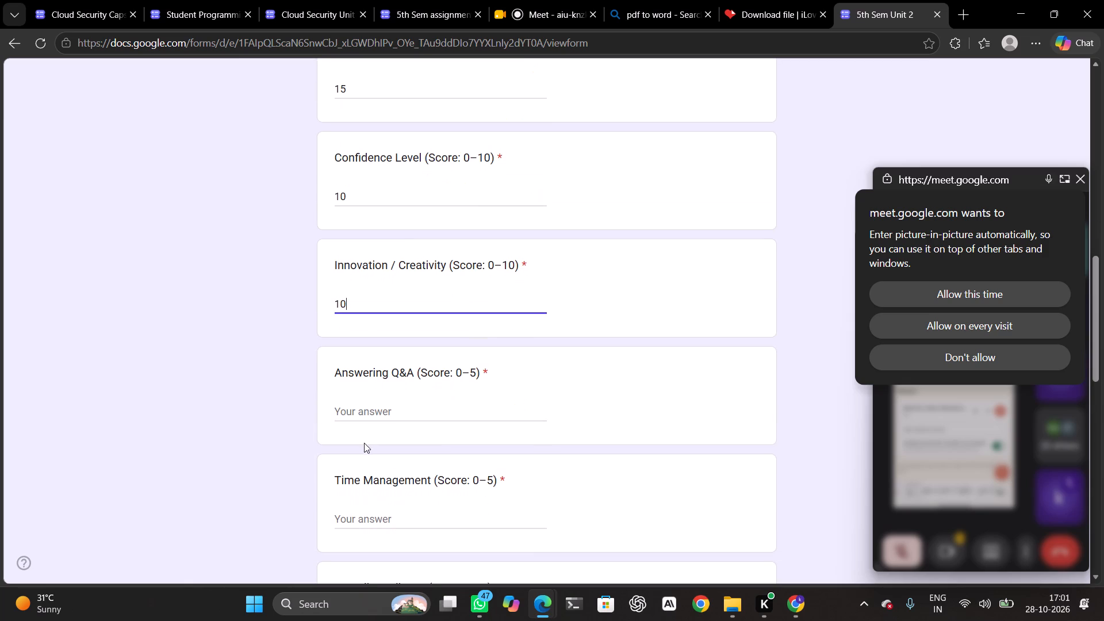
{"action": "left_click", "coordinate": [395, 412]}
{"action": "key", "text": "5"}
{"action": "scroll", "coordinate": [395, 412], "scroll_direction": "down", "scroll_amount": 1}
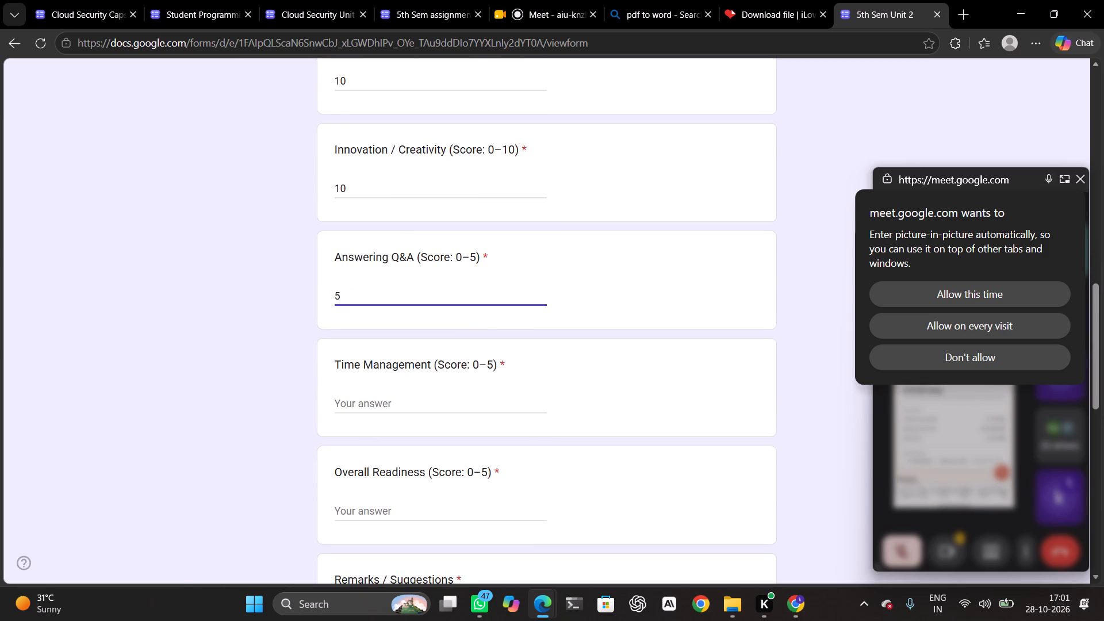
{"action": "left_click", "coordinate": [393, 407]}
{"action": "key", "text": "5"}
{"action": "scroll", "coordinate": [393, 407], "scroll_direction": "down", "scroll_amount": 1}
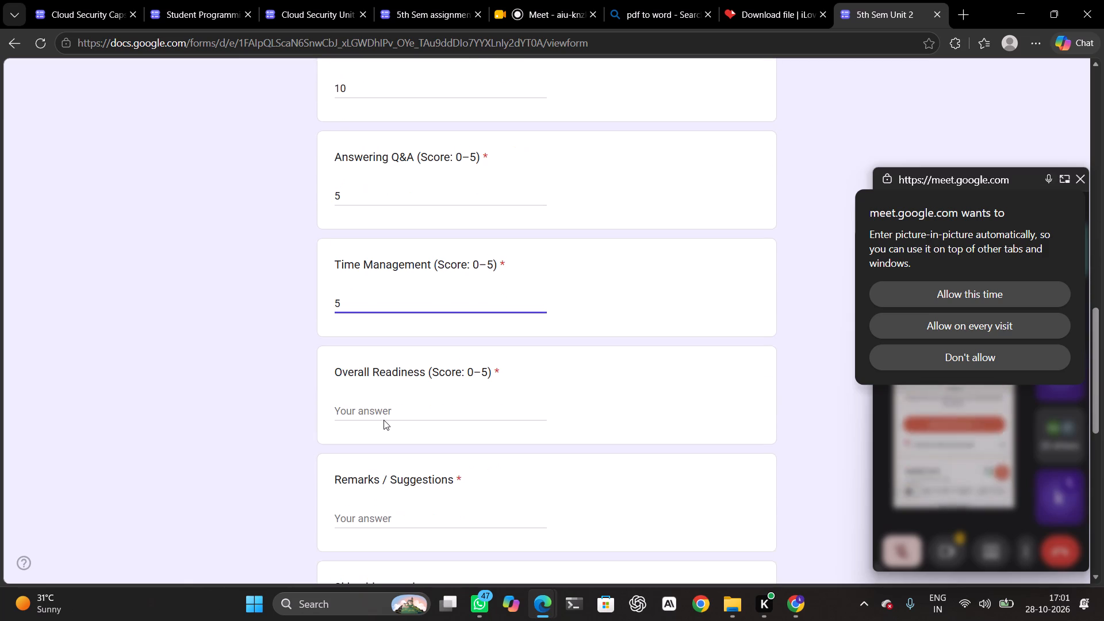
{"action": "left_click", "coordinate": [406, 408]}
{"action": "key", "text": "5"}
Enter "Good" with a capital G as the Remarks / Suggestions answer.
{"action": "scroll", "coordinate": [406, 408], "scroll_direction": "down", "scroll_amount": 1}
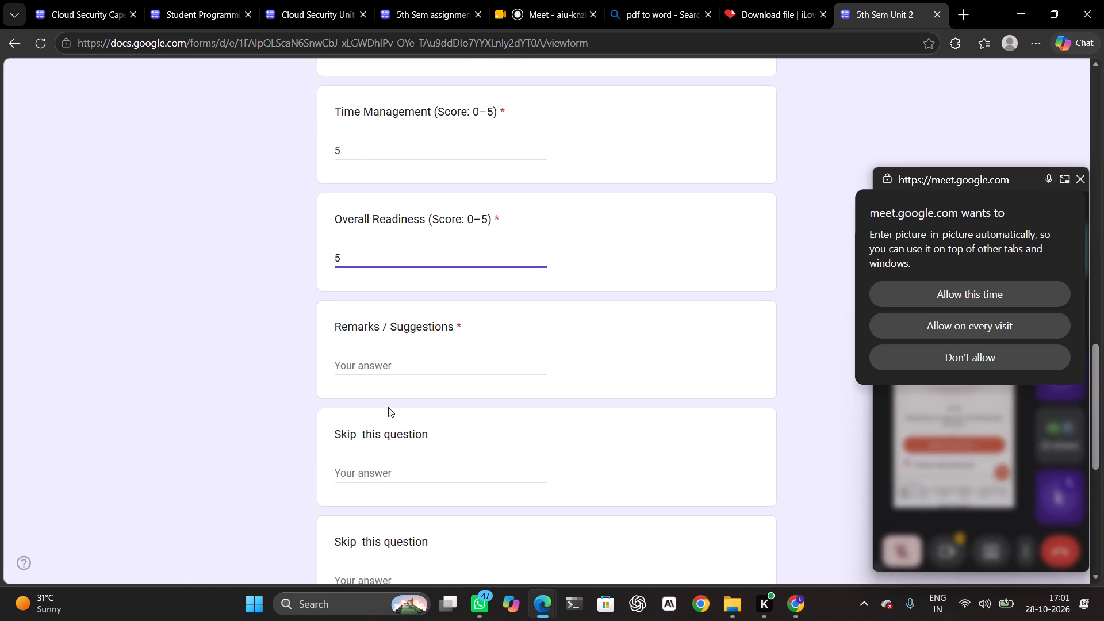
{"action": "left_click", "coordinate": [417, 357]}
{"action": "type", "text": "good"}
{"action": "scroll", "coordinate": [417, 357], "scroll_direction": "down", "scroll_amount": 1}
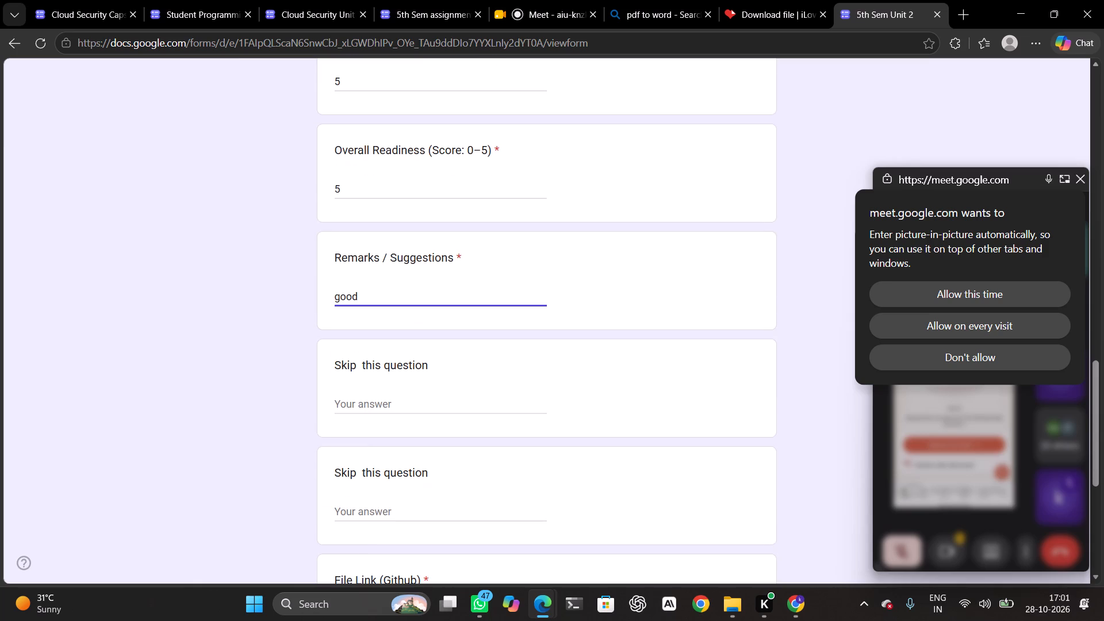
{"action": "scroll", "coordinate": [417, 357], "scroll_direction": "down", "scroll_amount": 1}
{"action": "key", "text": "BackSpace"}
{"action": "key", "text": "BackSpace"}
{"action": "key", "text": "BackSpace"}
{"action": "key", "text": "BackSpace"}
{"action": "key", "text": "BackSpace"}
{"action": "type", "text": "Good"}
Copy the CSA_UNIT_2_ASSIGNMENT repository's address from GitHub in Chrome into the Edge form's File Link (Github) field.
{"action": "scroll", "coordinate": [402, 404], "scroll_direction": "down", "scroll_amount": 2}
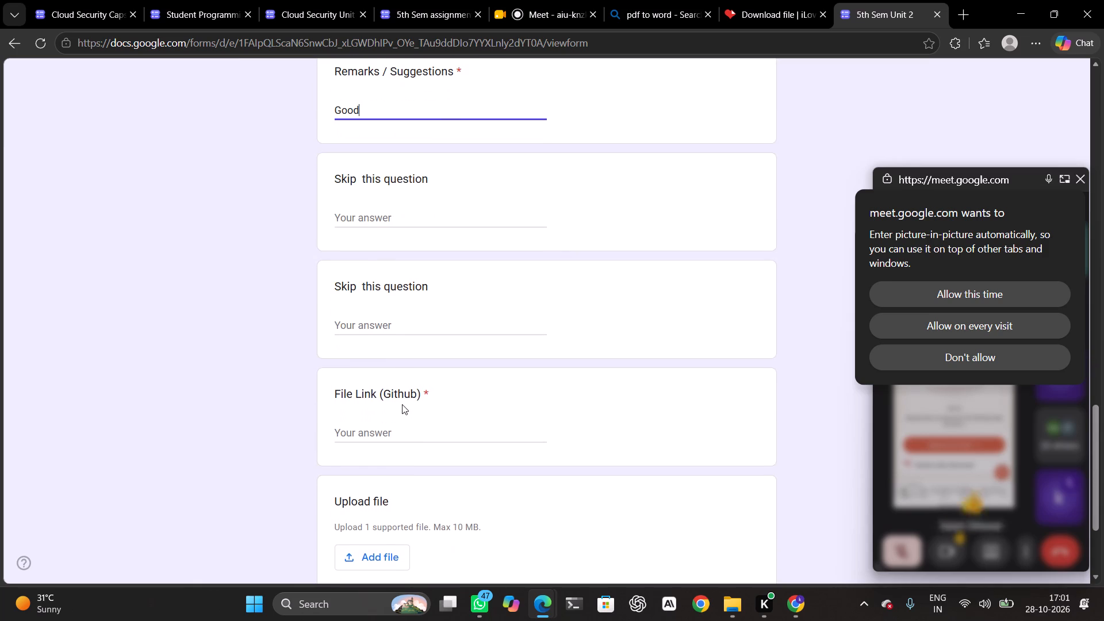
{"action": "left_click", "coordinate": [378, 431]}
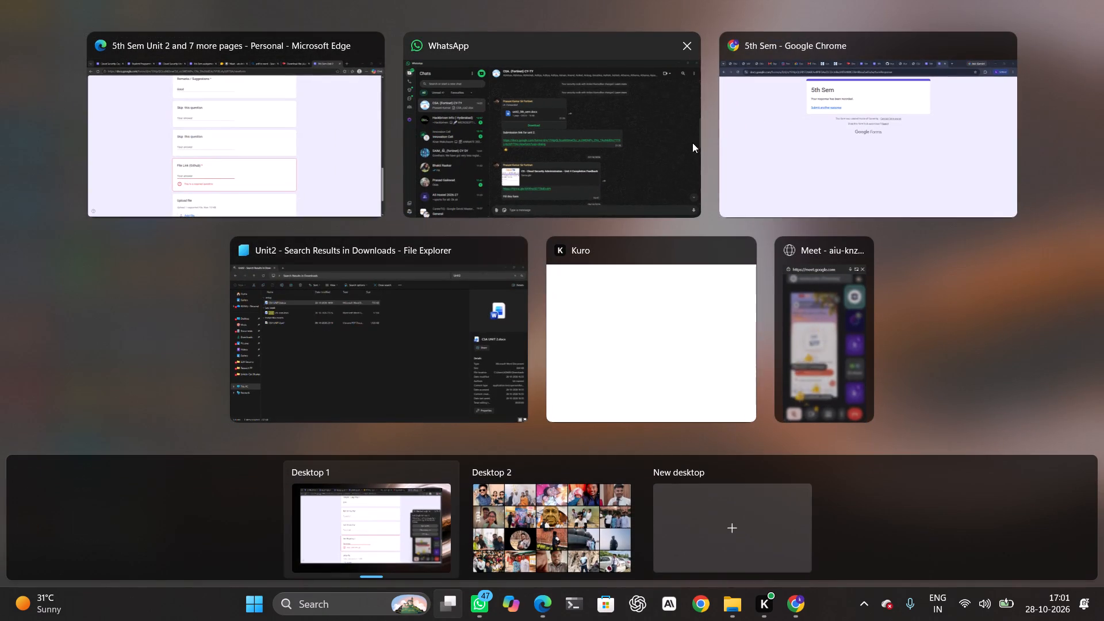
{"action": "left_click", "coordinate": [749, 133]}
{"action": "left_click", "coordinate": [627, 16]}
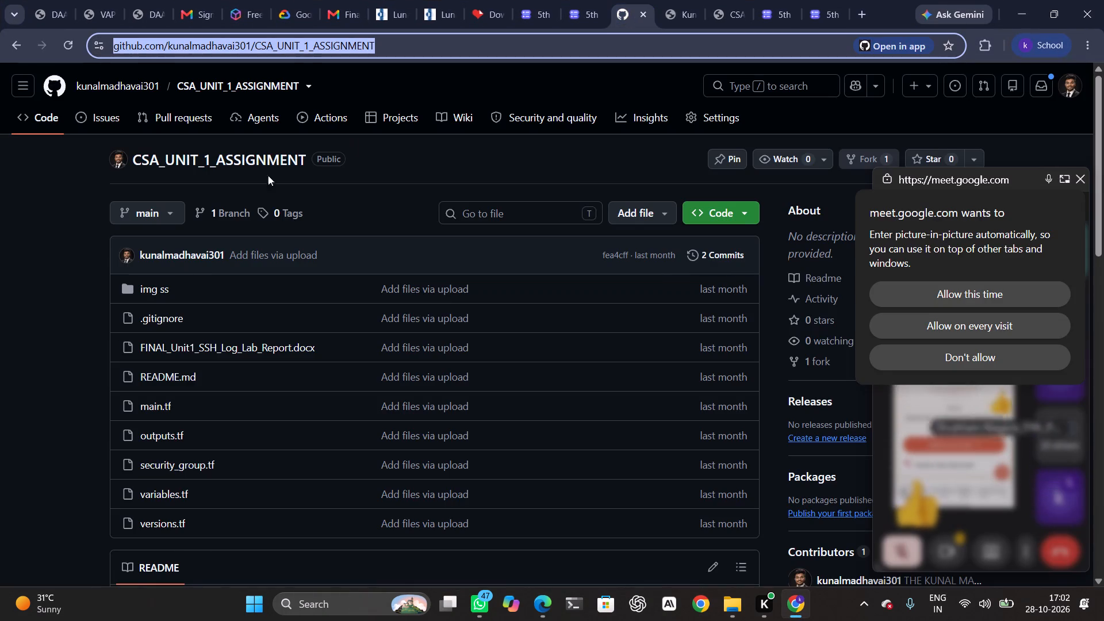
{"action": "left_click", "coordinate": [18, 46]}
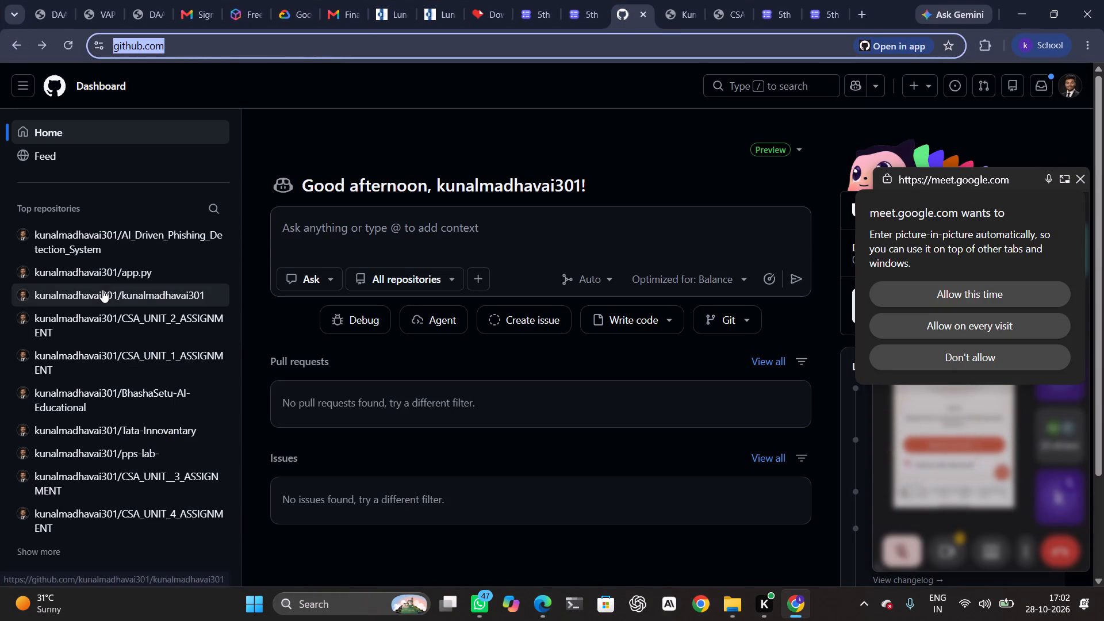
{"action": "left_click", "coordinate": [144, 322]}
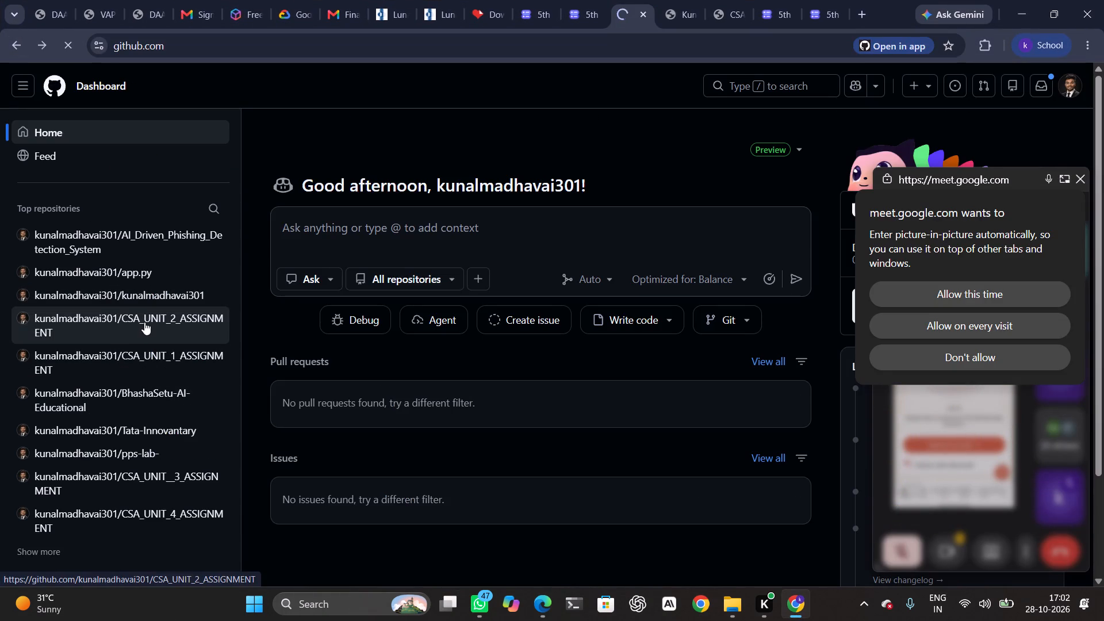
{"action": "left_click", "coordinate": [389, 41]}
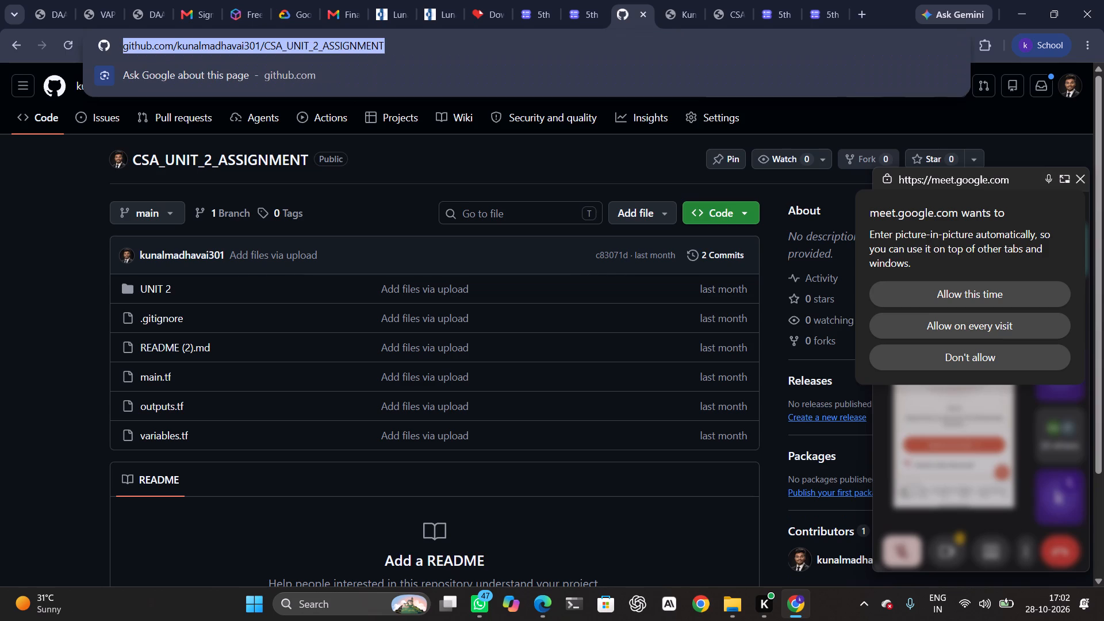
{"action": "key", "text": "ctrl+c"}
{"action": "key", "text": "ctrl+c"}
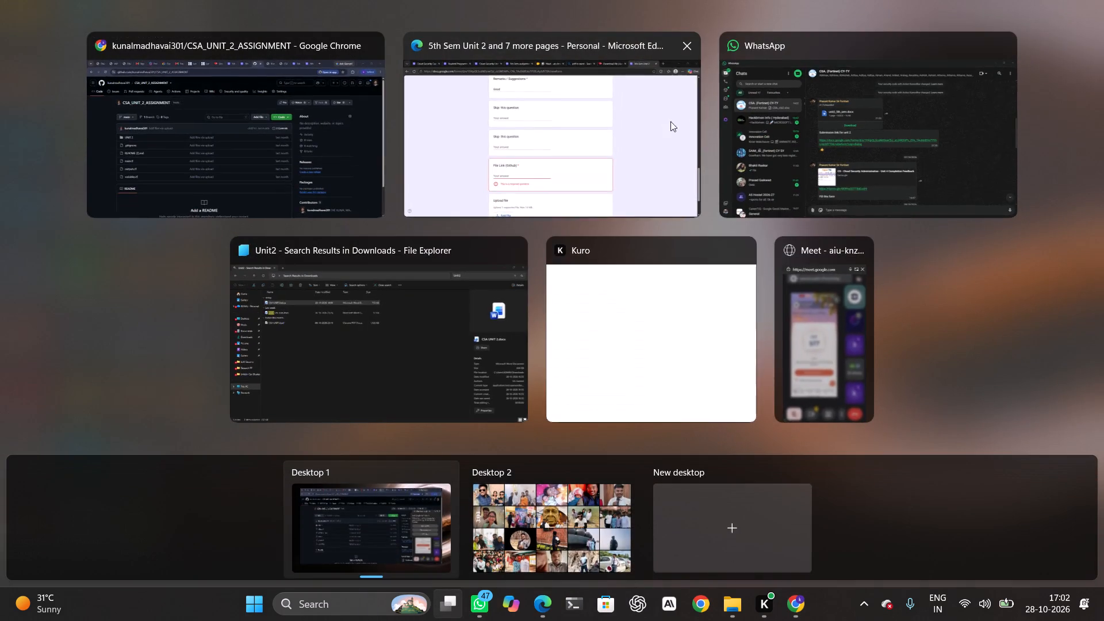
{"action": "left_click", "coordinate": [660, 131]}
{"action": "key", "text": "ctrl+v"}
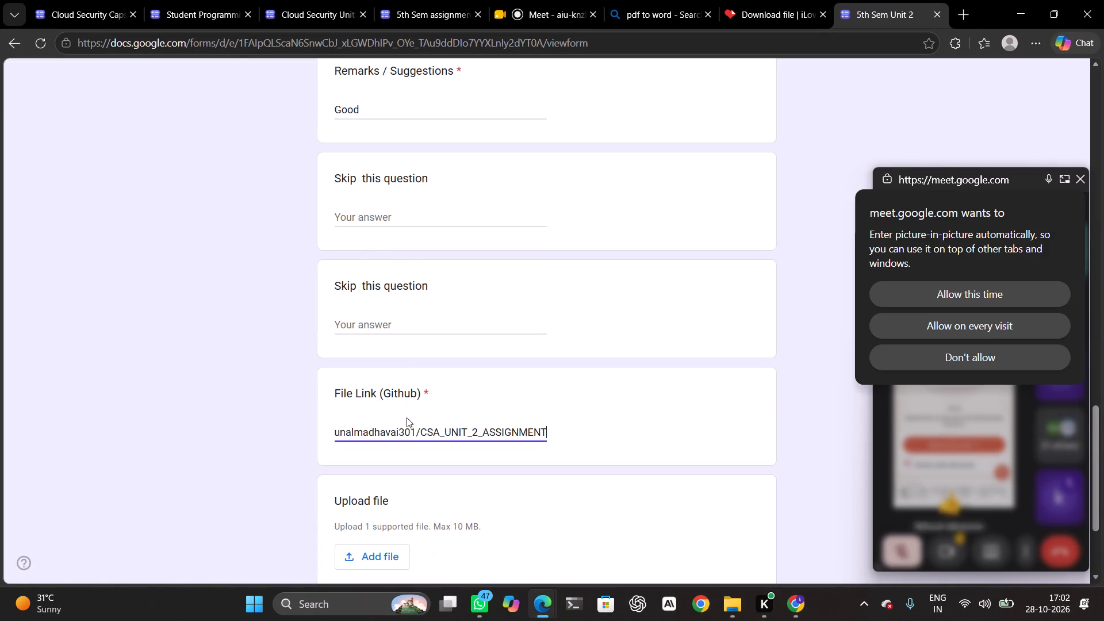
Upload CSA UNIT 2.docx from Downloads to the form's Upload file question.
{"action": "scroll", "coordinate": [407, 417], "scroll_direction": "down", "scroll_amount": 1}
{"action": "left_click", "coordinate": [374, 486]}
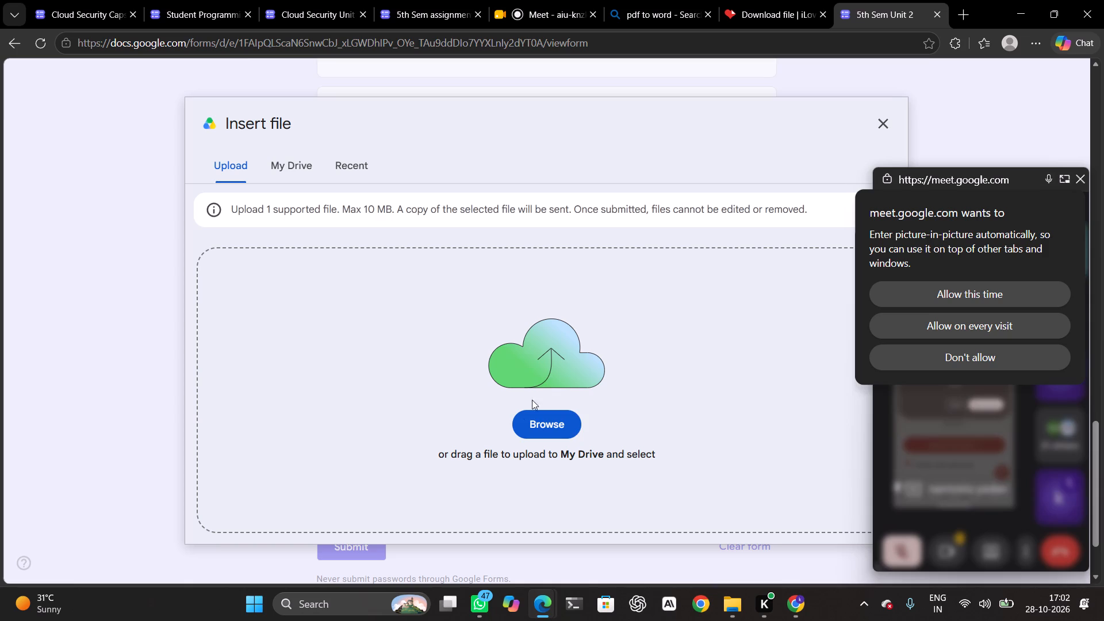
{"action": "left_click", "coordinate": [527, 416]}
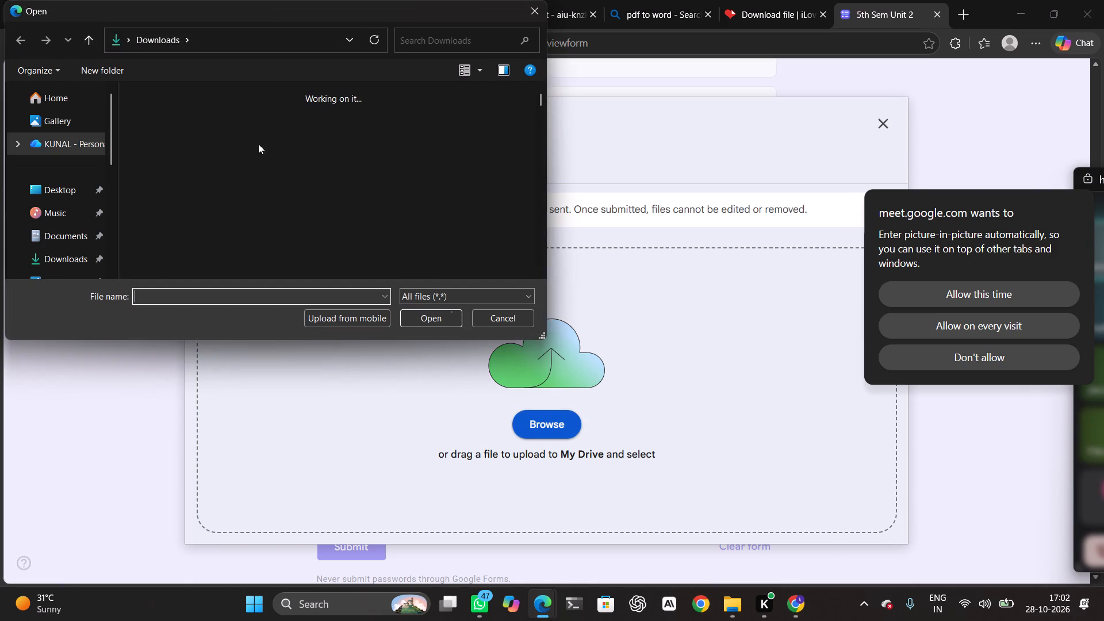
{"action": "left_click", "coordinate": [248, 122]}
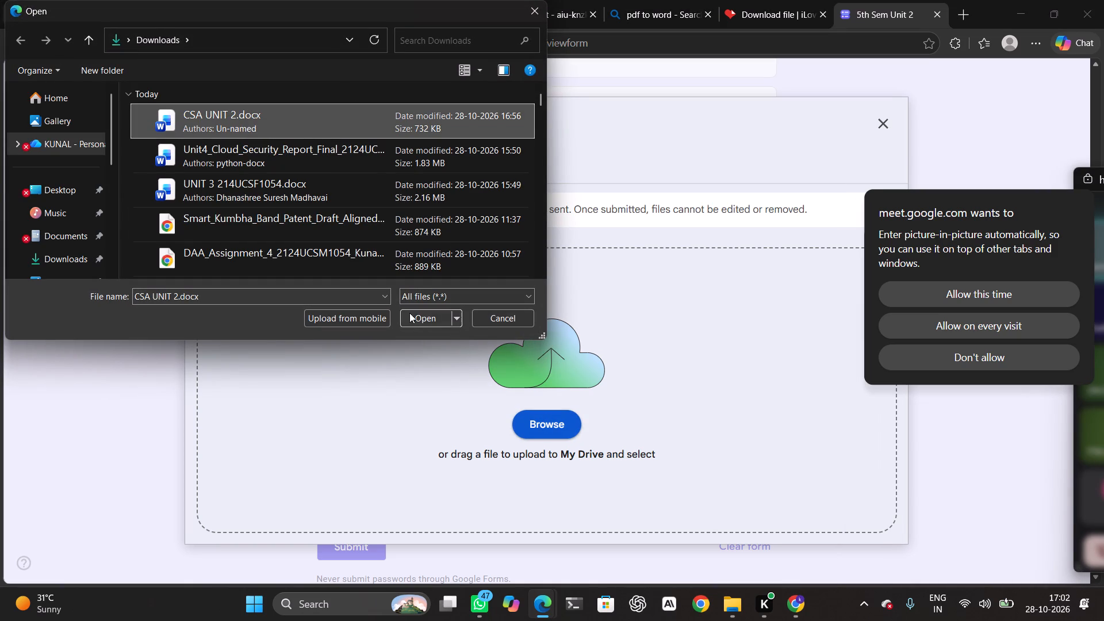
{"action": "left_click", "coordinate": [409, 313]}
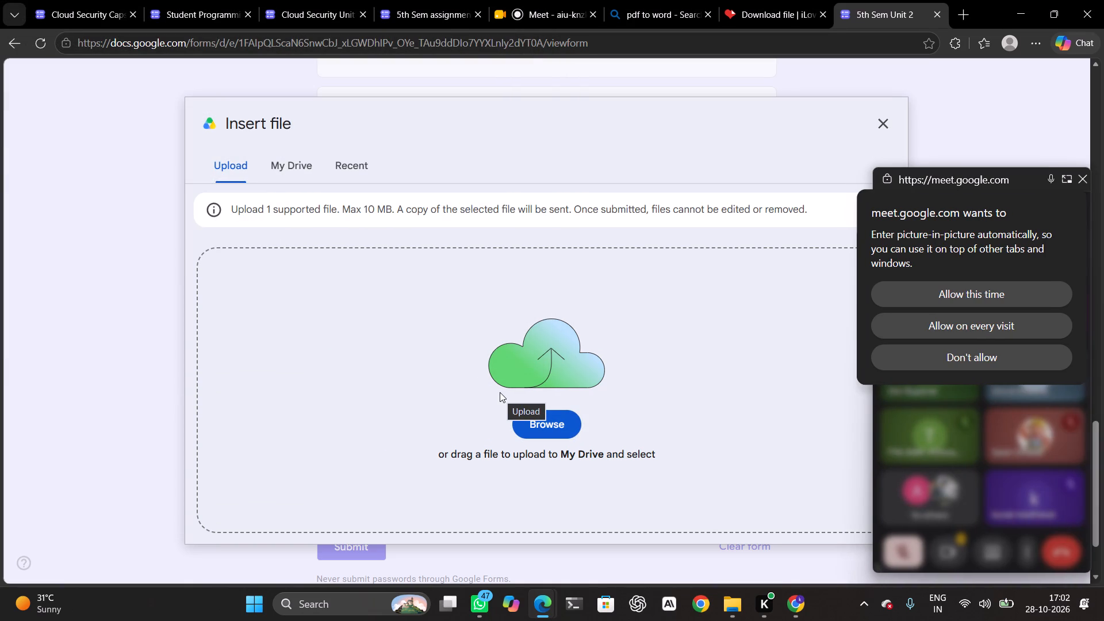
{"action": "left_click", "coordinate": [561, 432]}
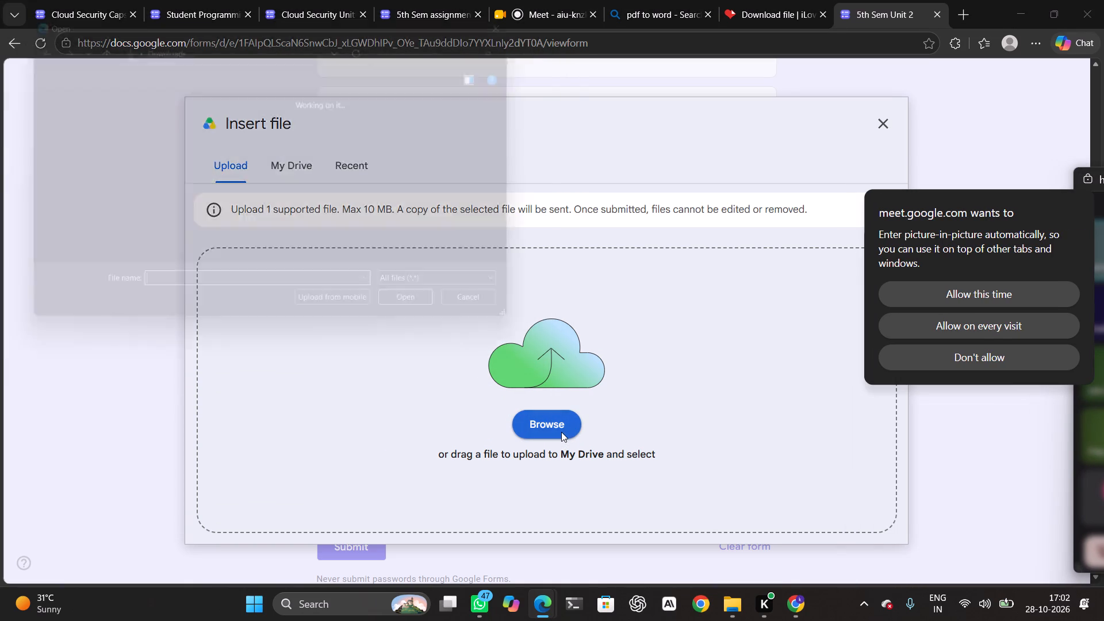
{"action": "left_click", "coordinate": [310, 136]}
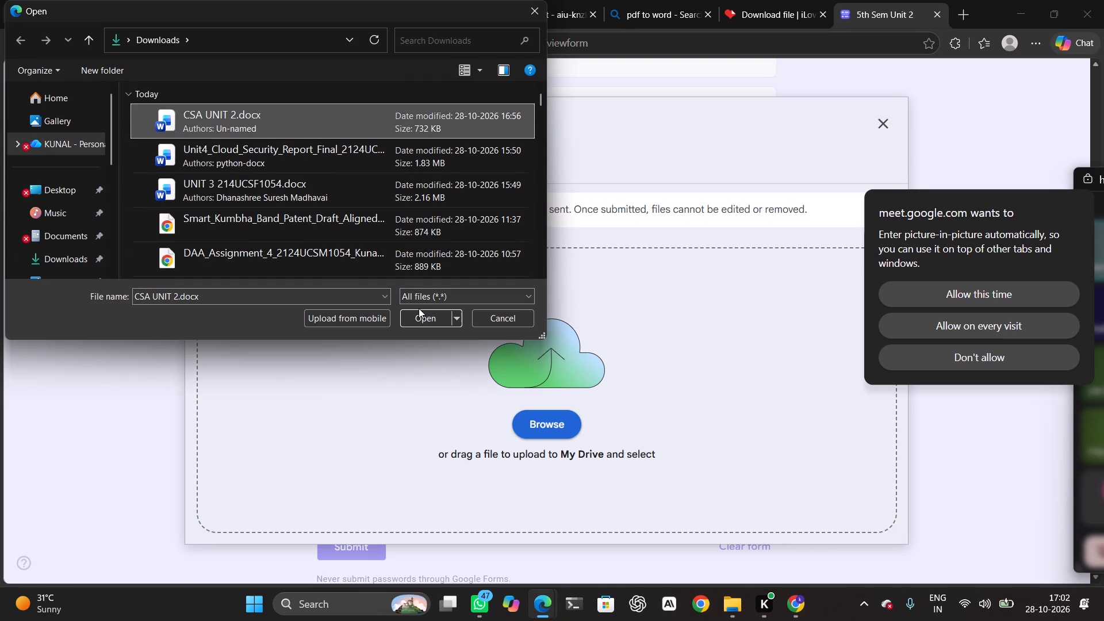
{"action": "left_click", "coordinate": [423, 313]}
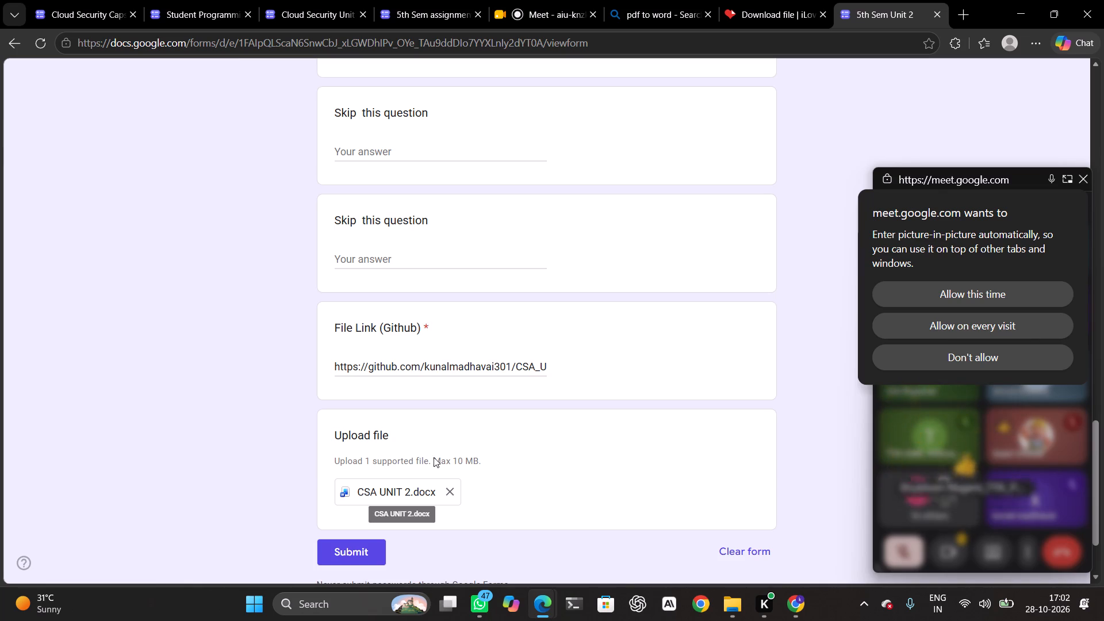
Submit the completed 5th Sem Unit 2 form.
{"action": "left_click", "coordinate": [360, 551]}
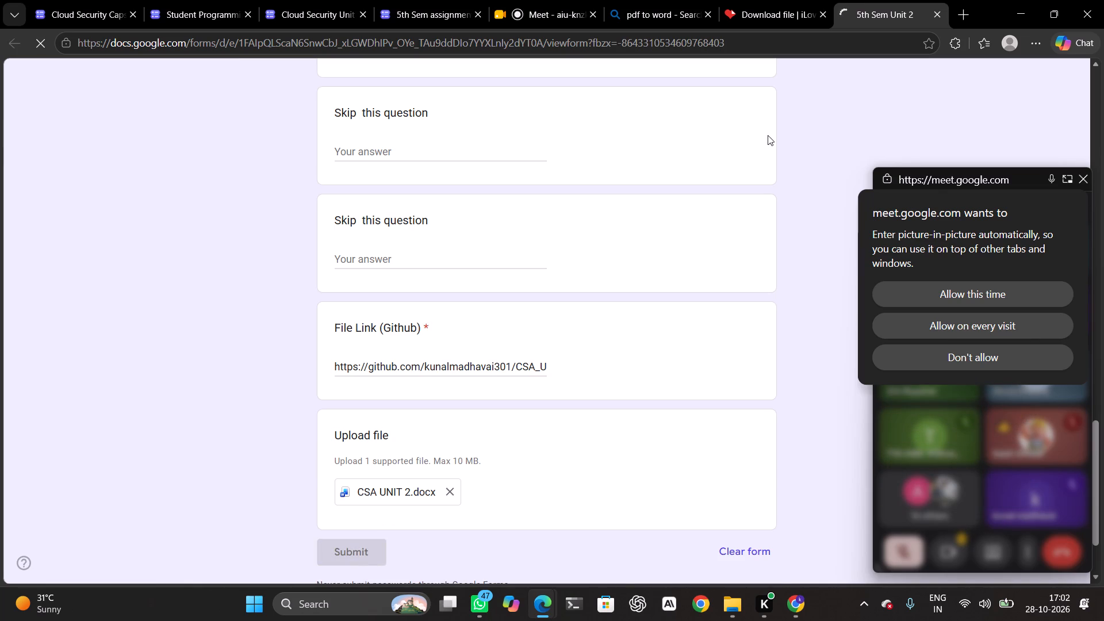